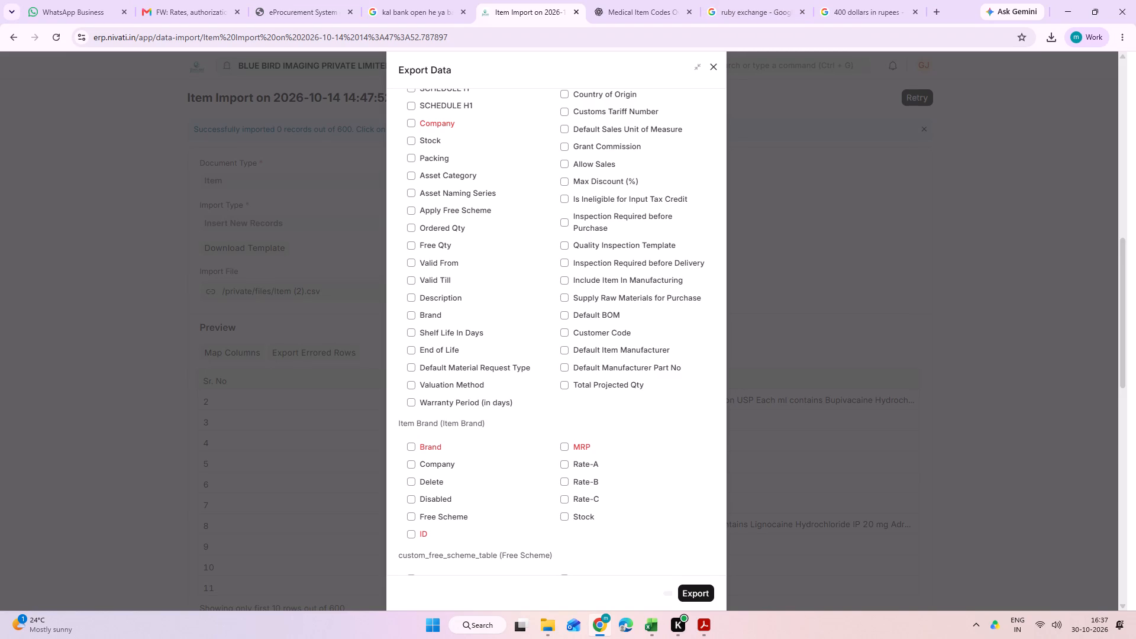
Add the Item Group and Default Unit of Measure fields to the Item export selection.
scroll(566, 401, "up", 5)
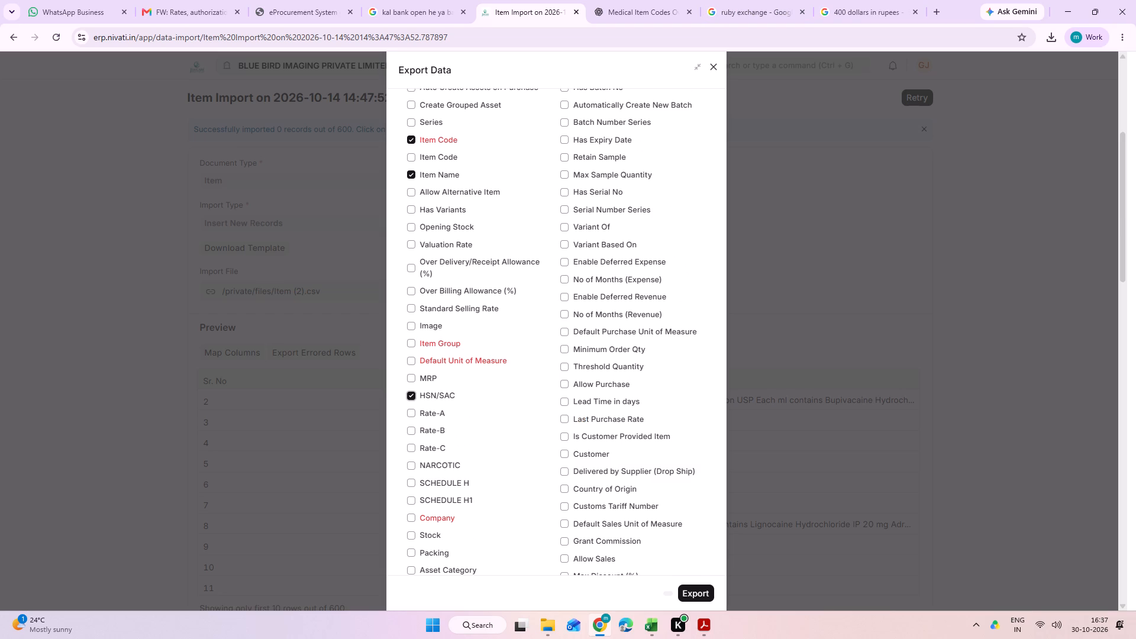
scroll(473, 395, "down", 3)
scroll(473, 395, "up", 1)
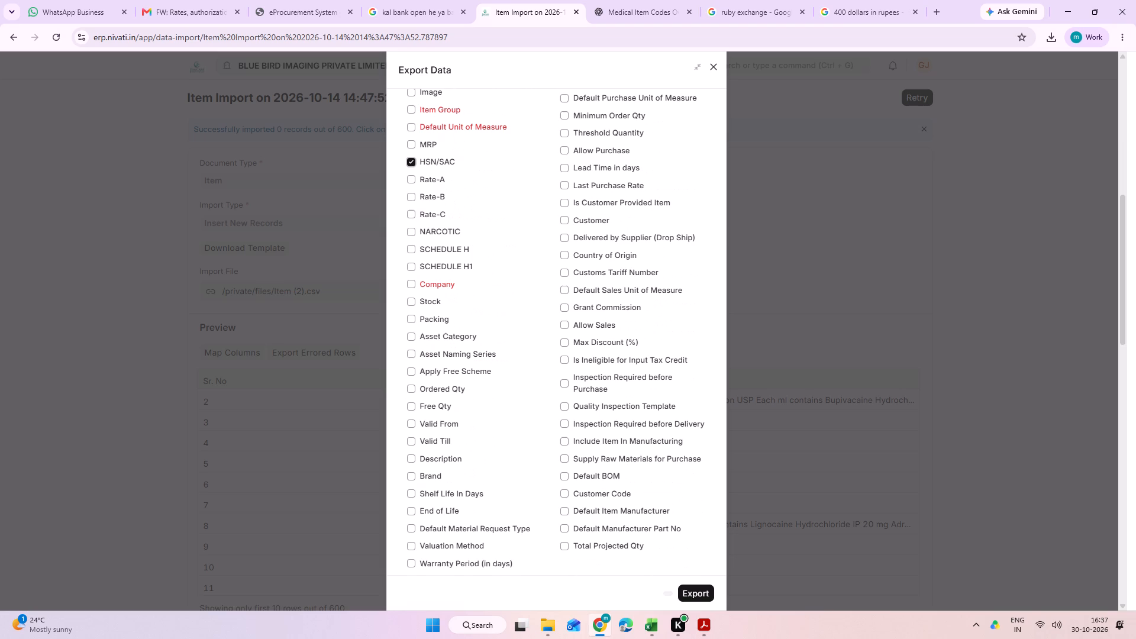
scroll(473, 395, "up", 7)
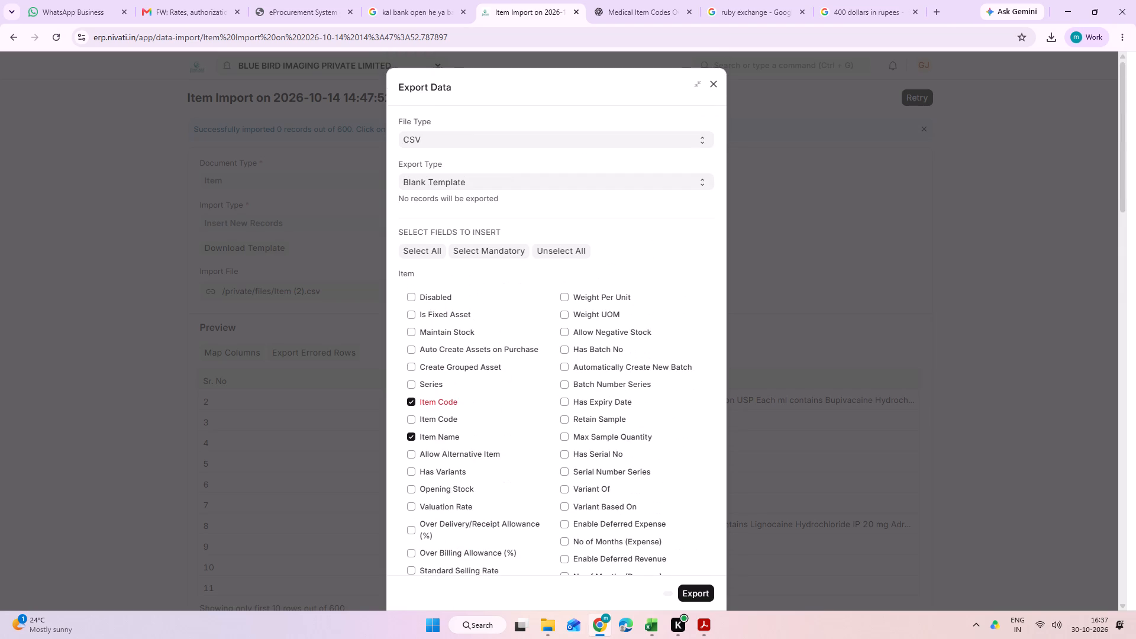
scroll(485, 454, "down", 2)
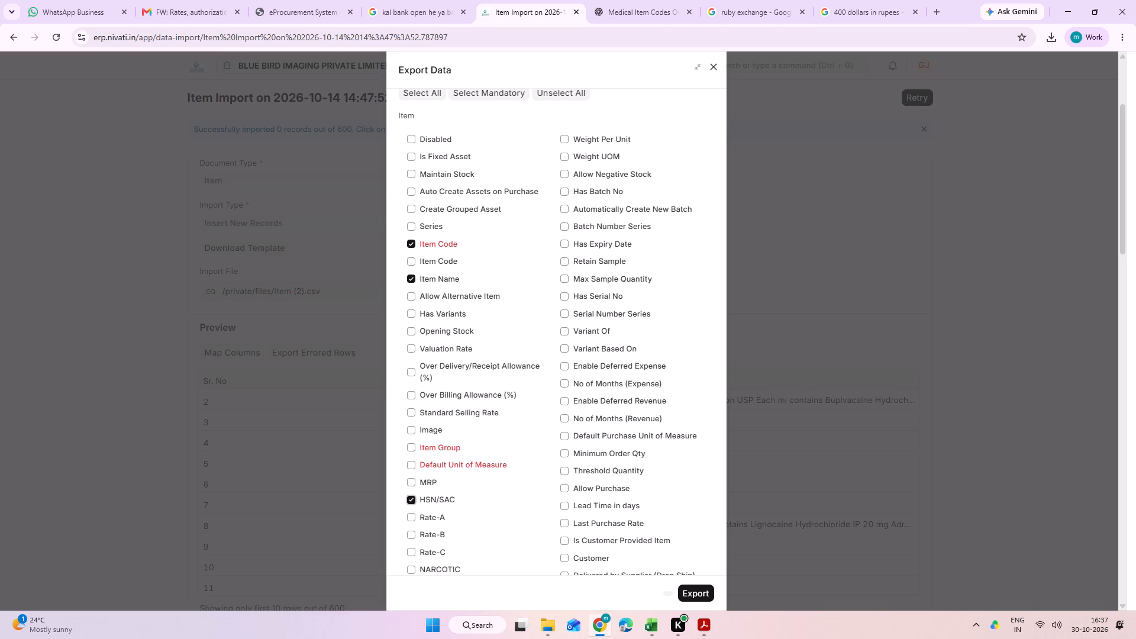
left_click(413, 445)
left_click(412, 465)
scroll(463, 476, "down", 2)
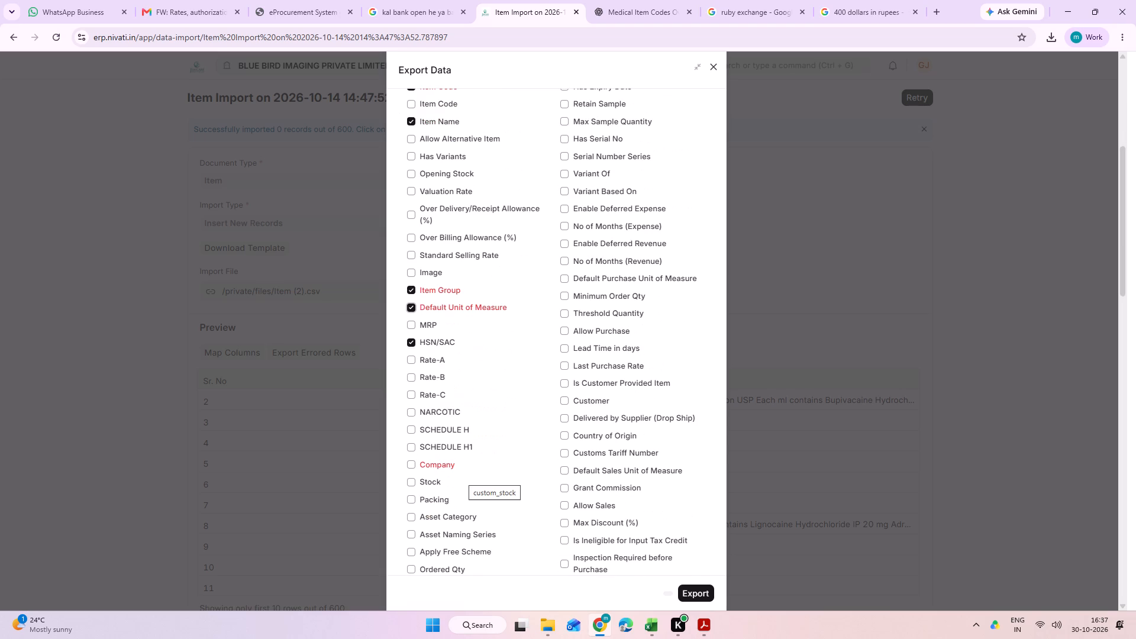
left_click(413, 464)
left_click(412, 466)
Review the whole list of exportable Item fields, including the child tables, to check which ones are selected.
scroll(467, 466, "up", 4)
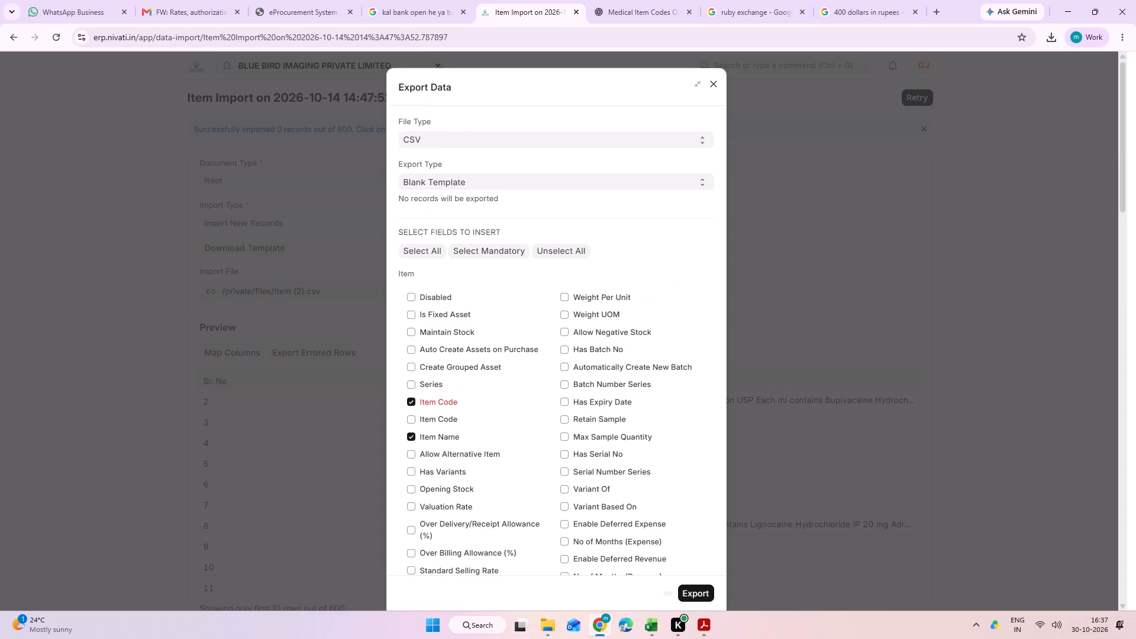
scroll(467, 466, "down", 3)
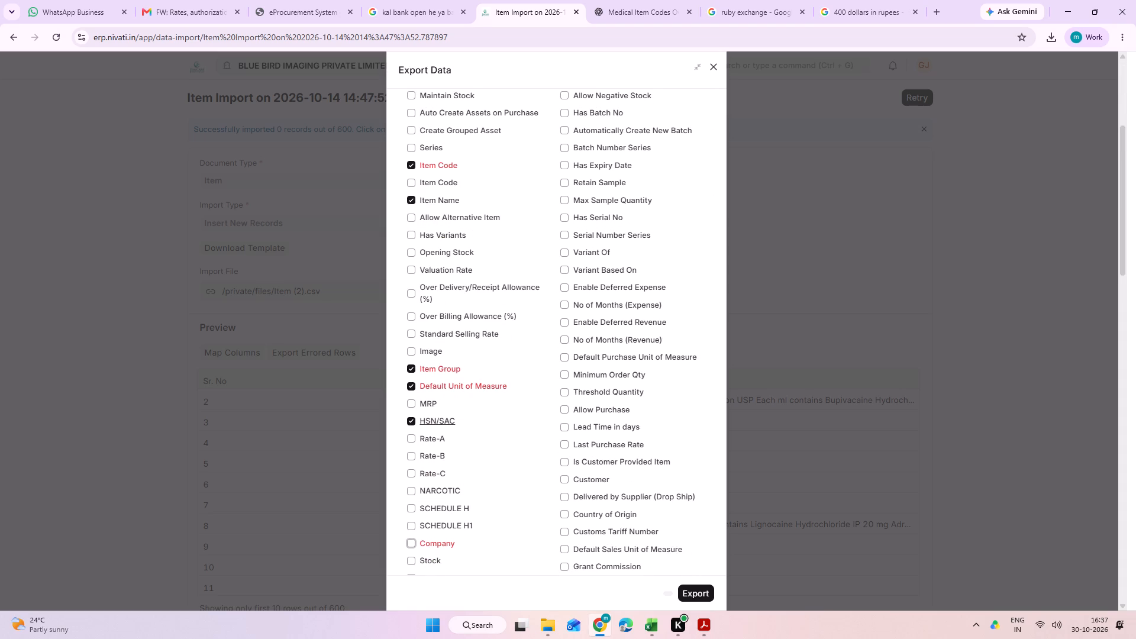
scroll(467, 488, "down", 7)
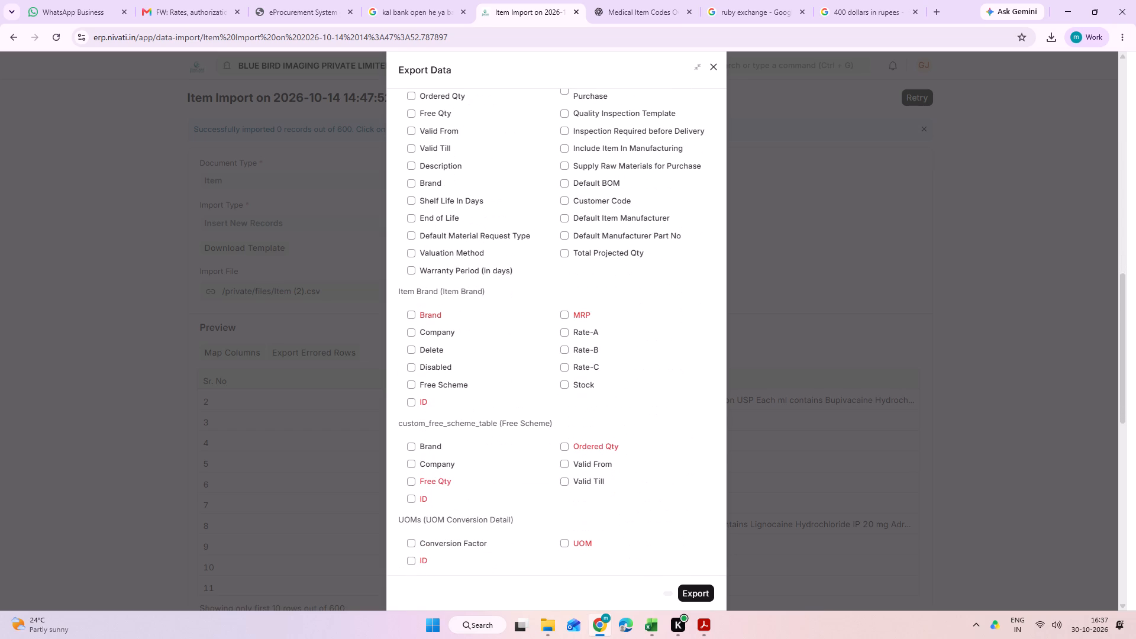
scroll(467, 488, "down", 8)
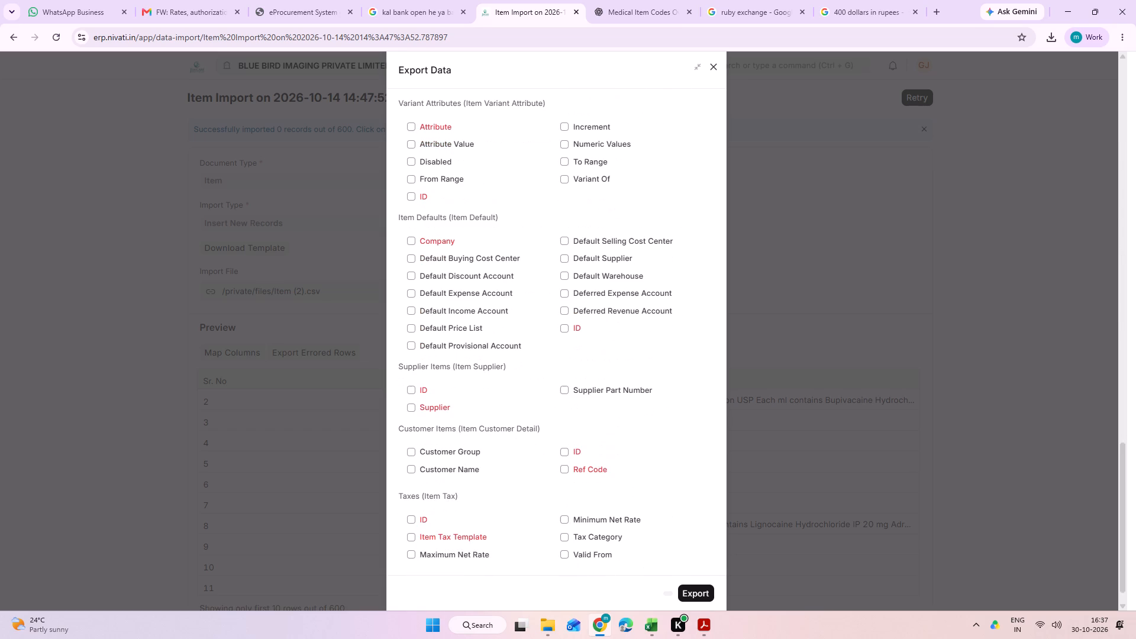
scroll(467, 488, "down", 4)
scroll(467, 488, "up", 12)
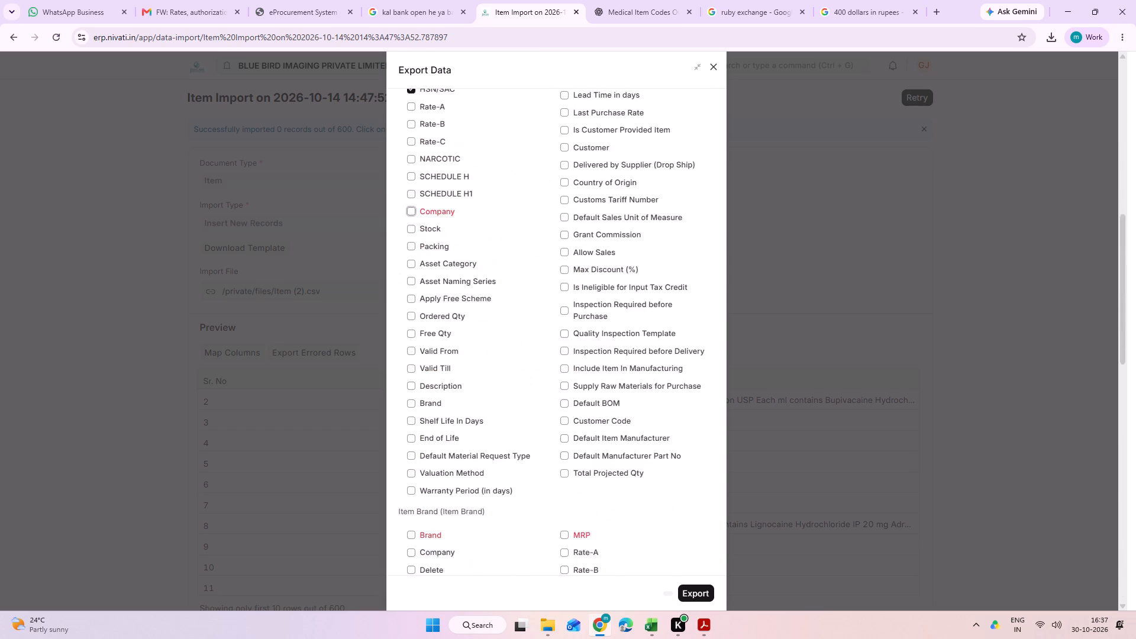
scroll(467, 488, "up", 6)
scroll(467, 488, "down", 6)
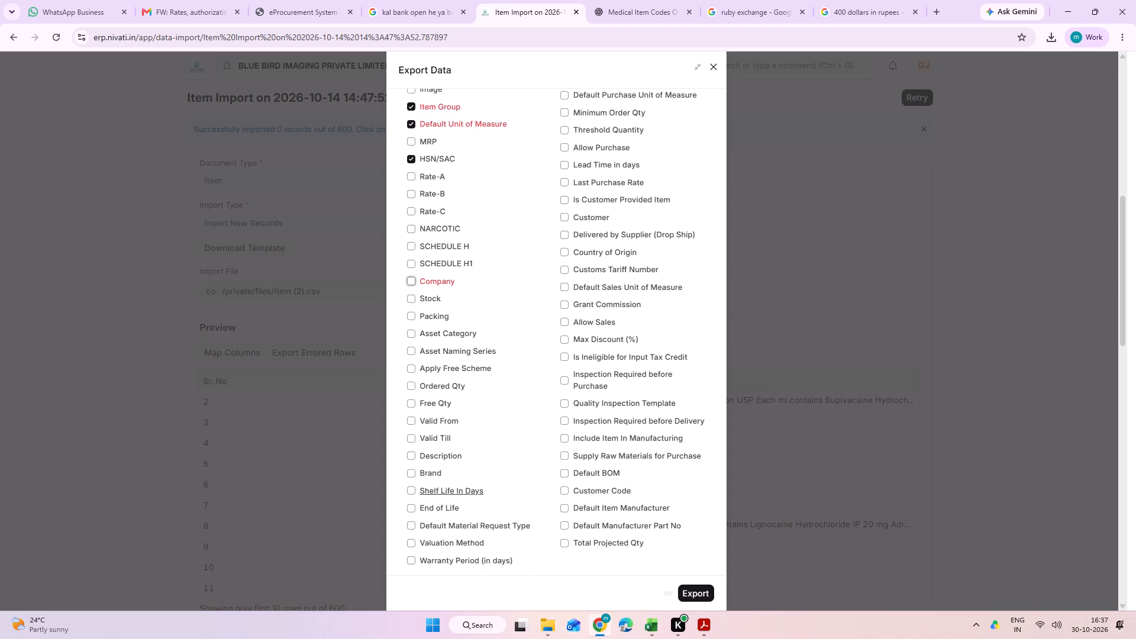
Export the blank CSV template with the selected fields and open the downloaded Item (5).csv.
left_click(691, 595)
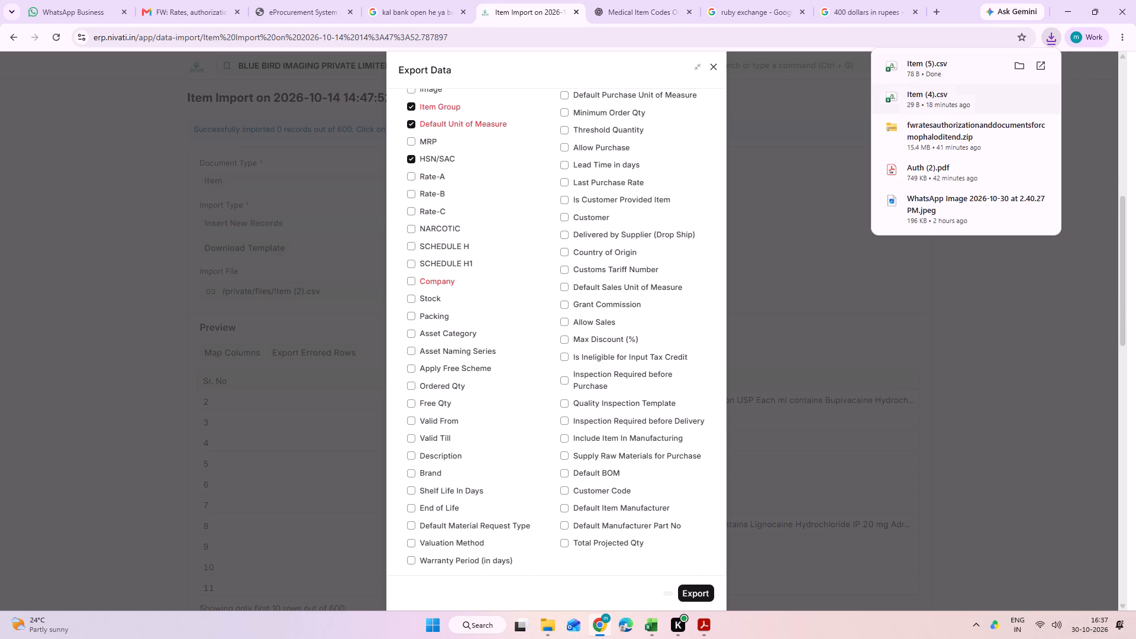
left_click(957, 73)
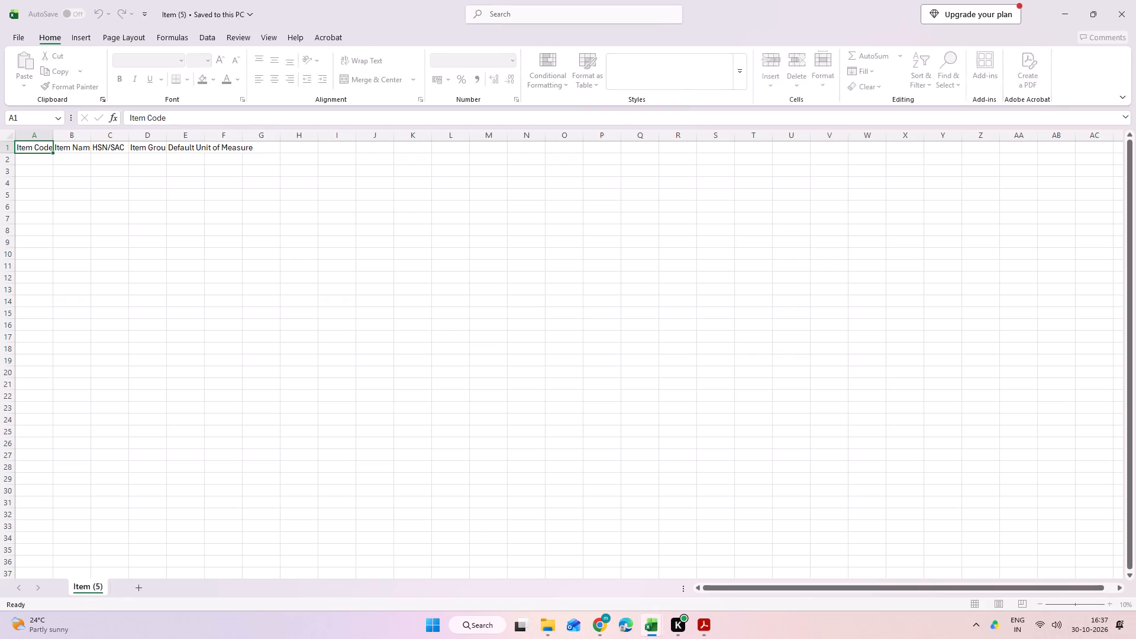
Fit the Item Code column's width to its contents.
double_click(54, 138)
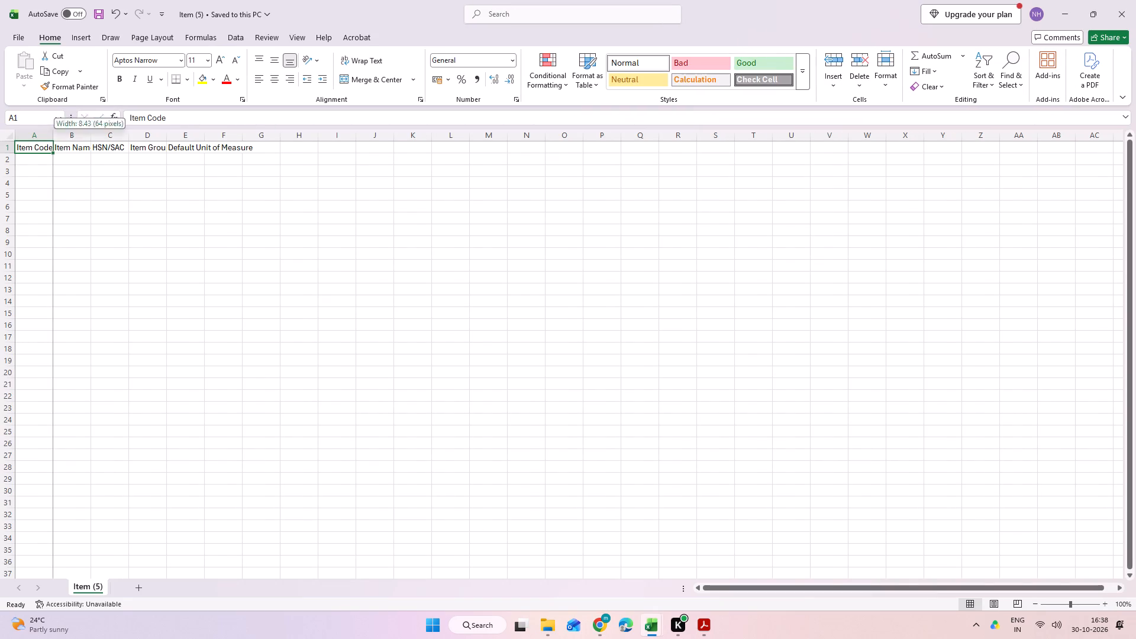
Copy the item names in A1:A600 of the Items_with_HSN_Codes workbook into the Item (5) sheet's Item Name column, starting at B2.
left_click(75, 157)
key("alt+Tab")
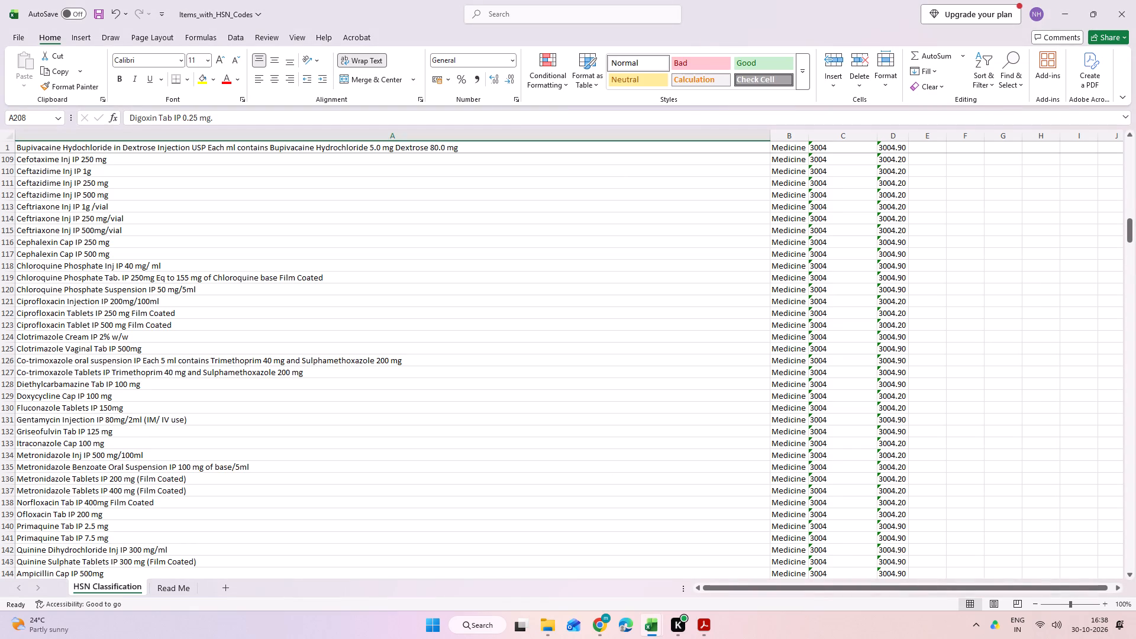
scroll(195, 225, "up", 16)
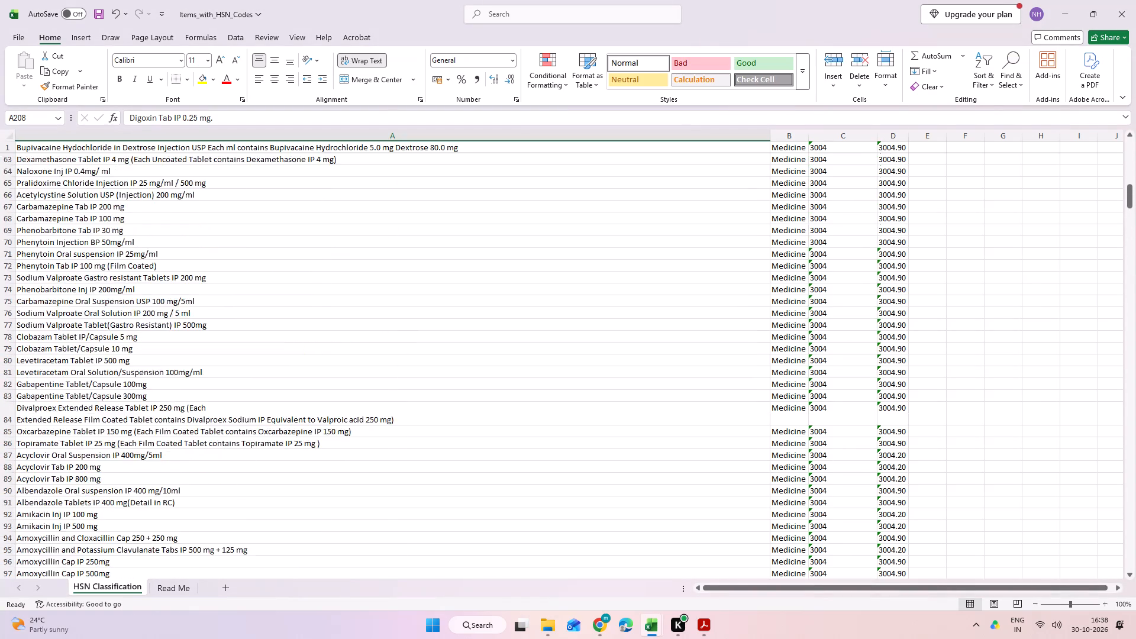
scroll(234, 258, "up", 20)
scroll(234, 258, "up", 3)
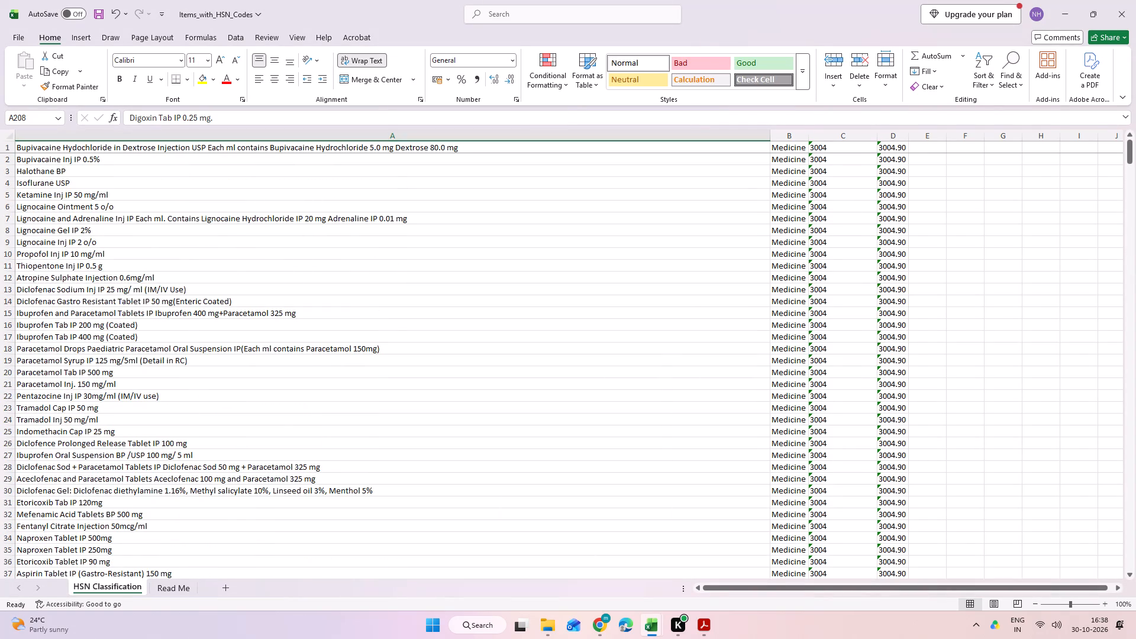
scroll(243, 270, "down", 3)
scroll(243, 270, "up", 11)
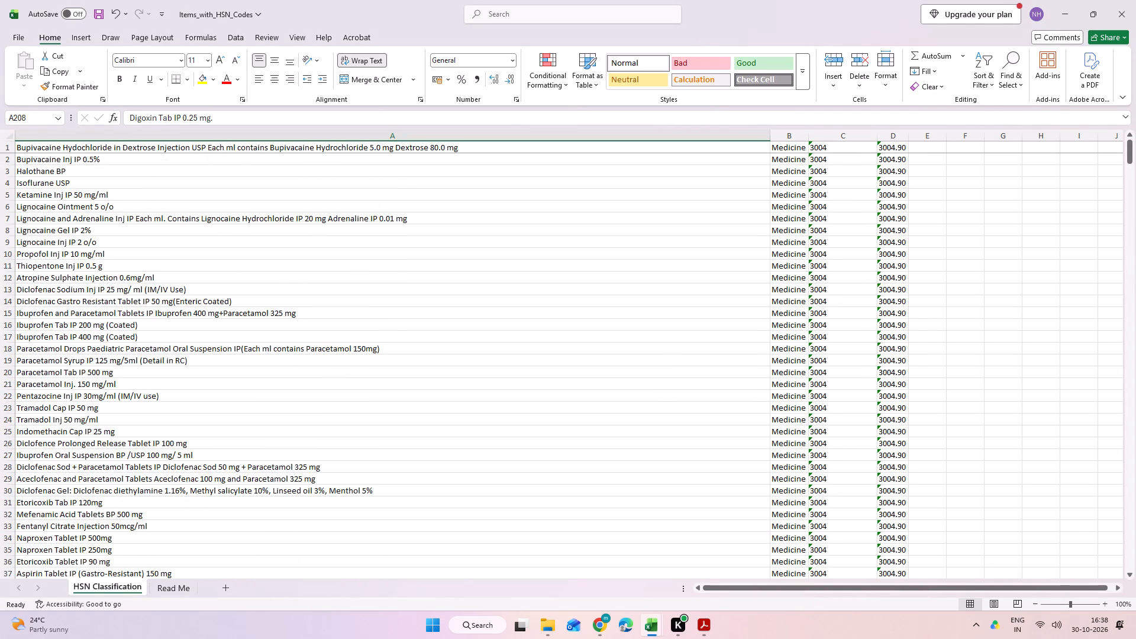
left_click_drag(146, 149, 175, 638)
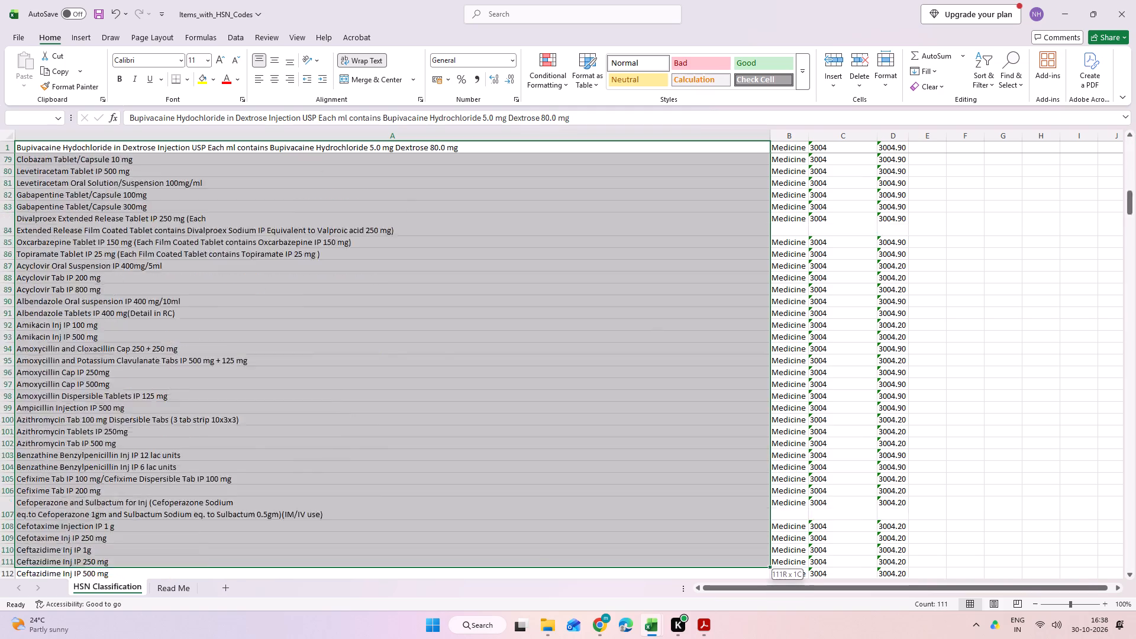
left_click_drag(175, 638, 176, 638)
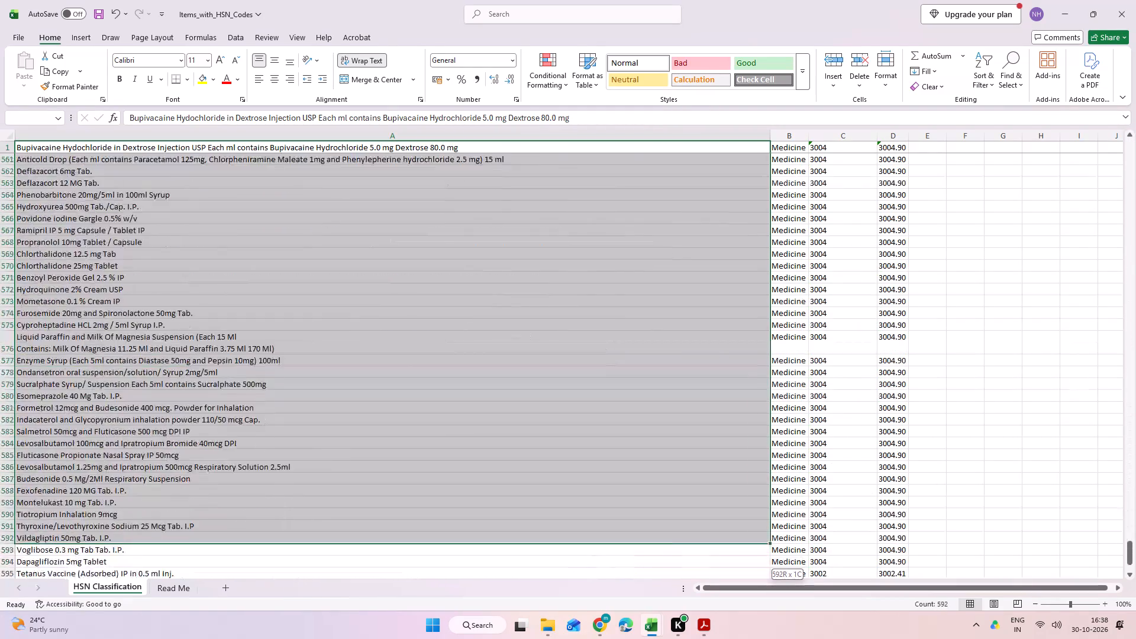
left_click_drag(176, 638, 187, 491)
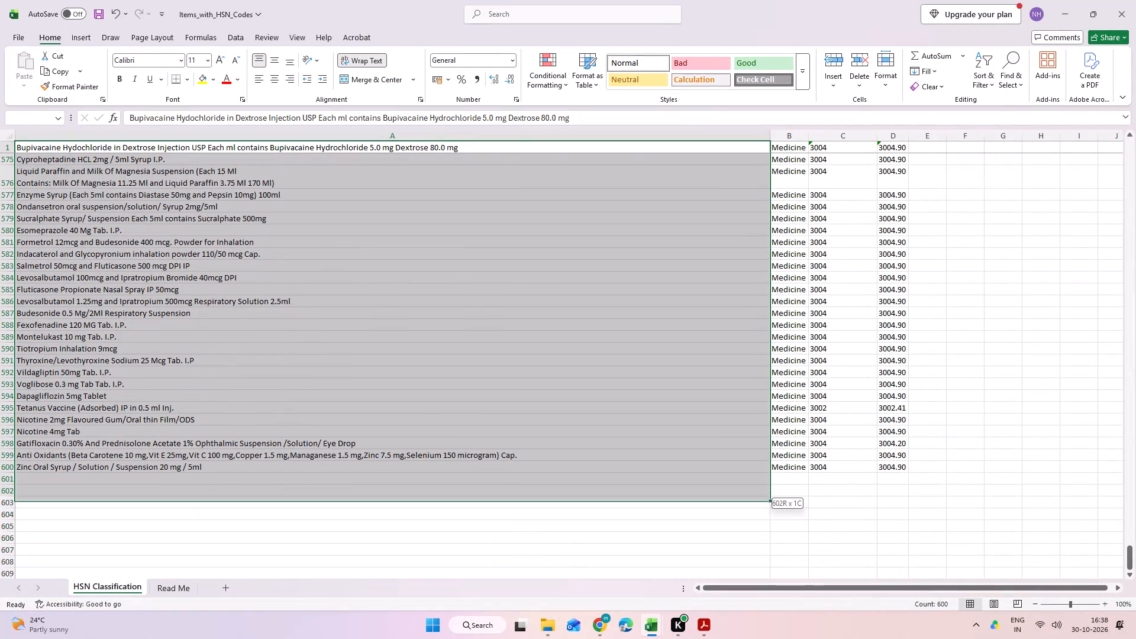
left_click_drag(187, 491, 192, 467)
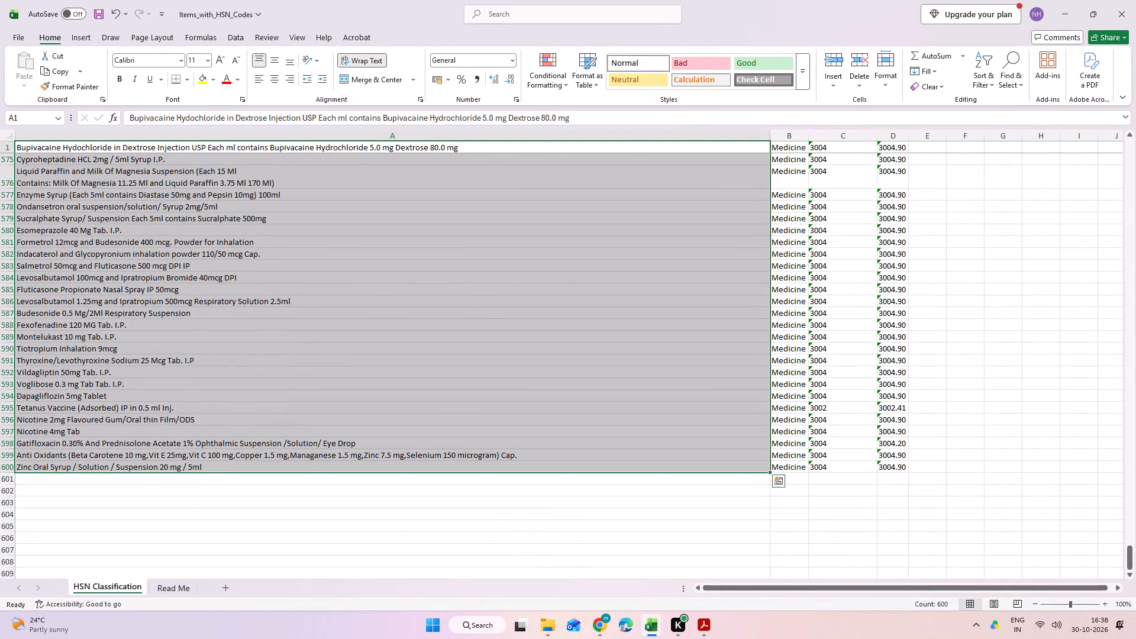
key("ctrl+c")
key("alt+Tab")
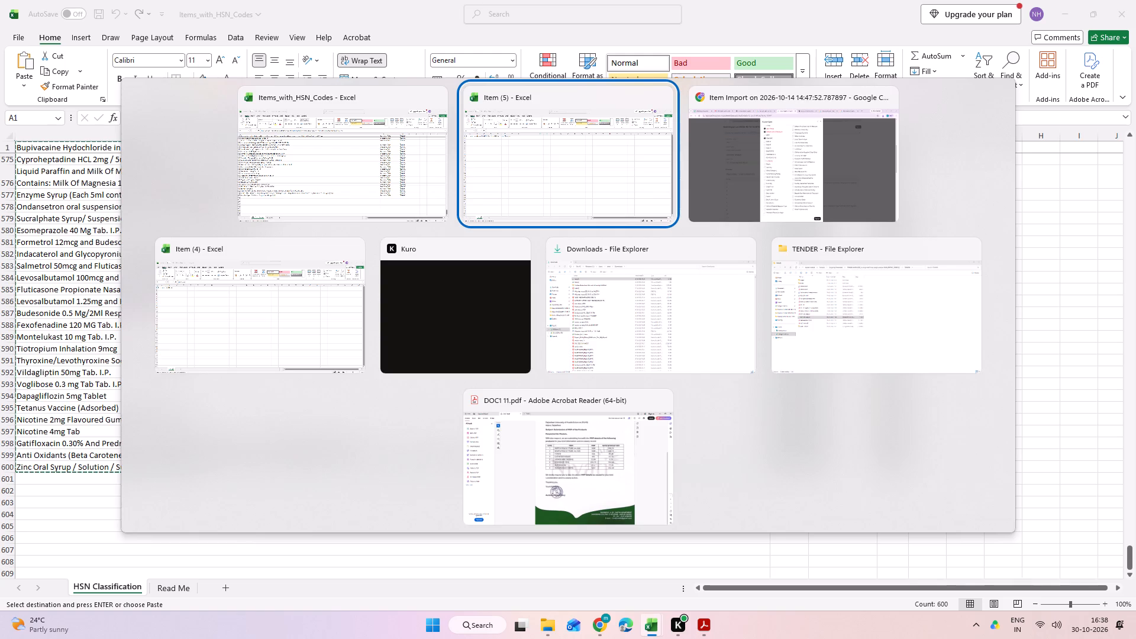
key("ctrl+v")
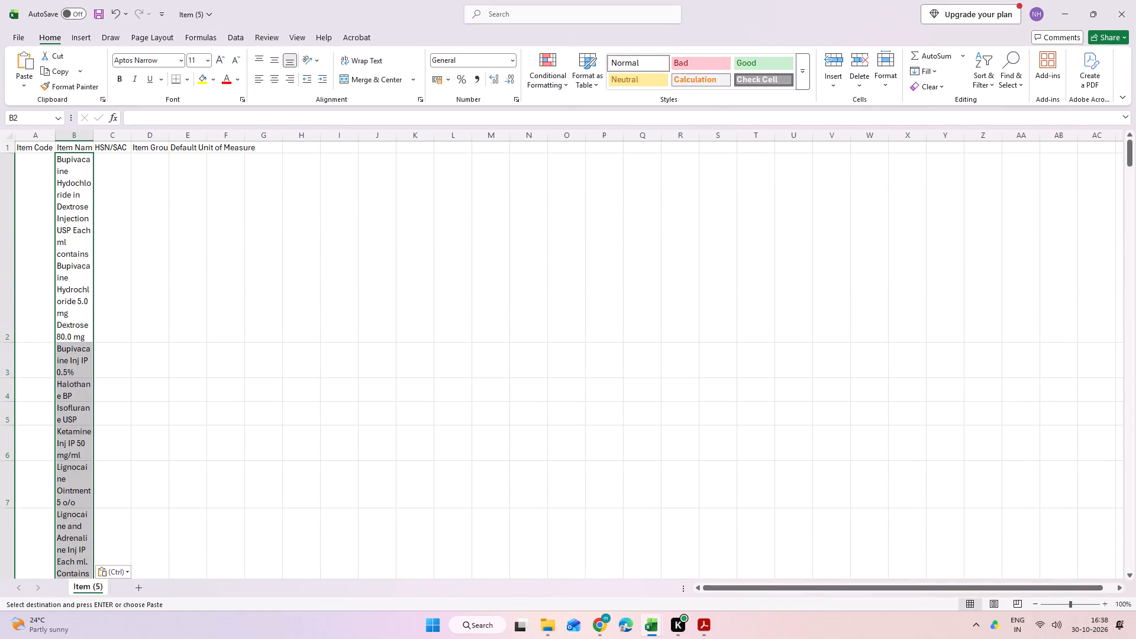
Widen the Item Name column so each name fits on one line, and autofit the heights of all rows.
left_click(82, 134)
left_click_drag(93, 137, 654, 134)
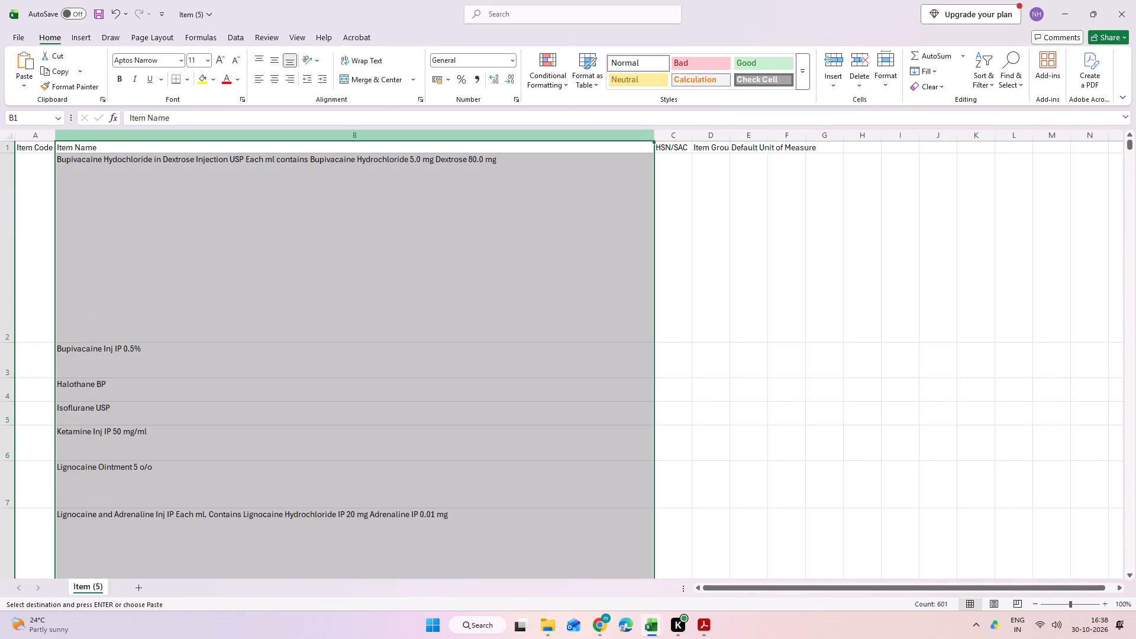
left_click(4, 134)
double_click(0, 343)
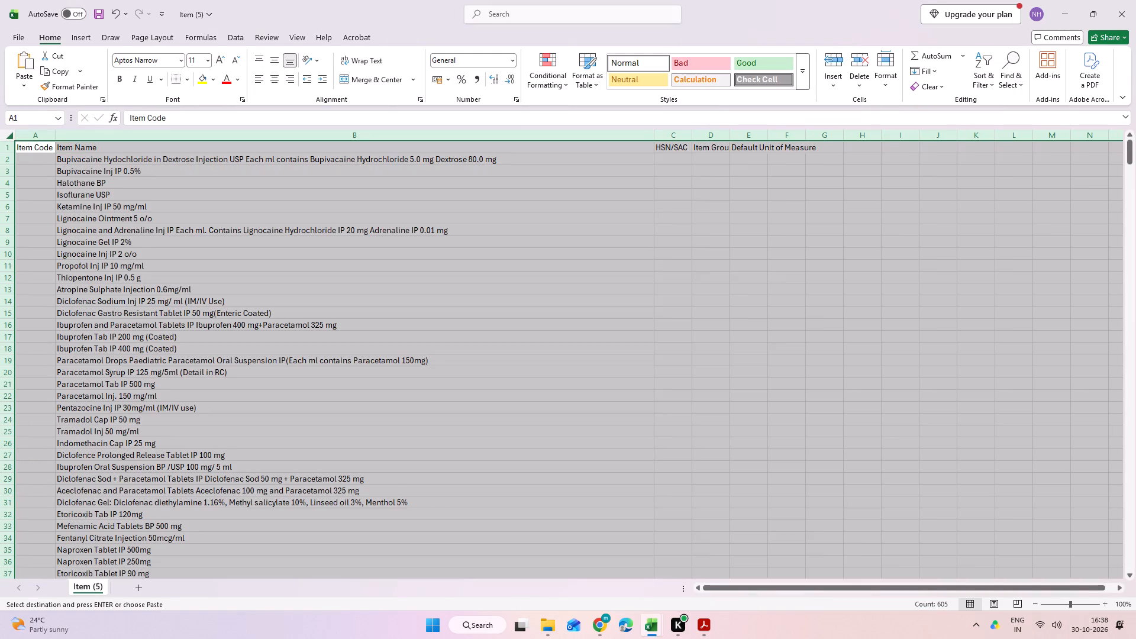
left_click(557, 302)
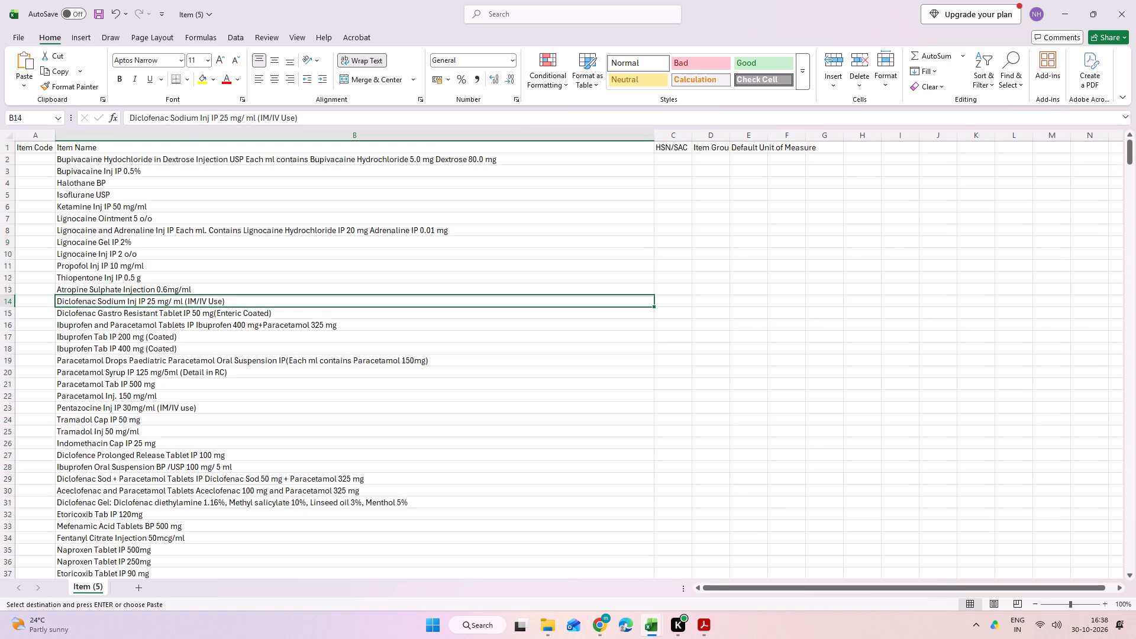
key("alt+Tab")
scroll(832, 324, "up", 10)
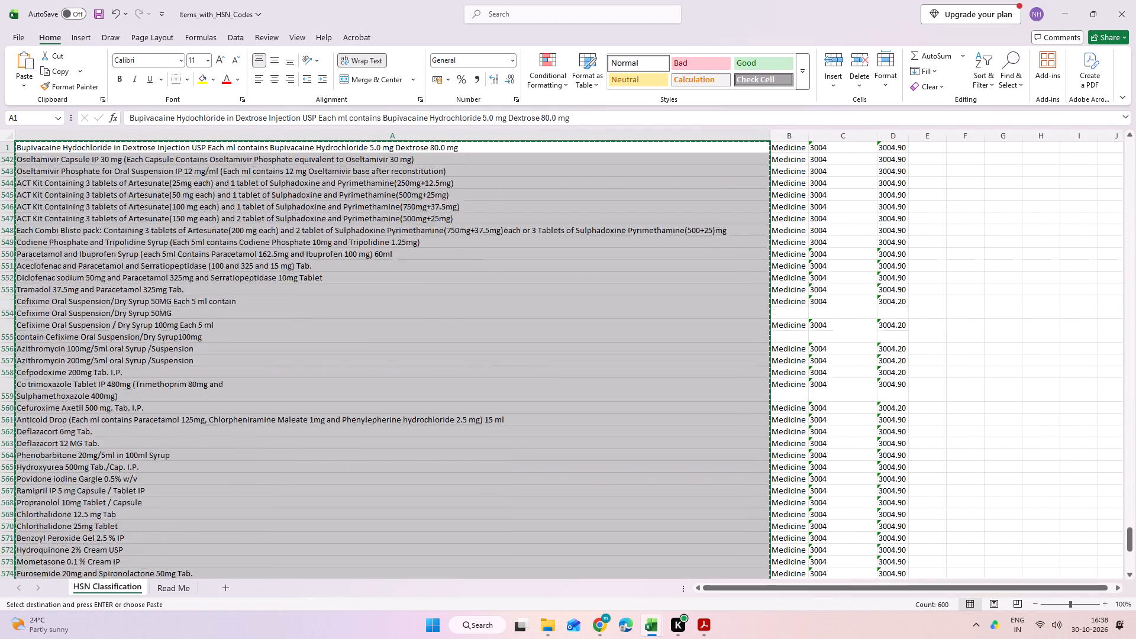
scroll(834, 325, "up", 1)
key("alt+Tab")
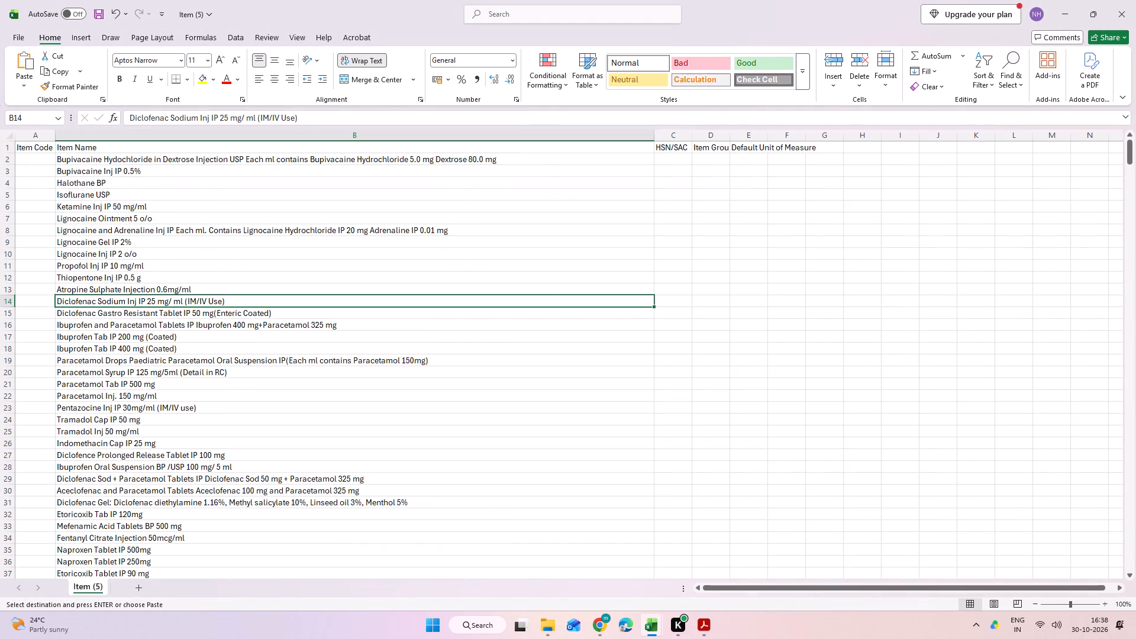
Fit the Item Group column's width to its contents.
double_click(731, 136)
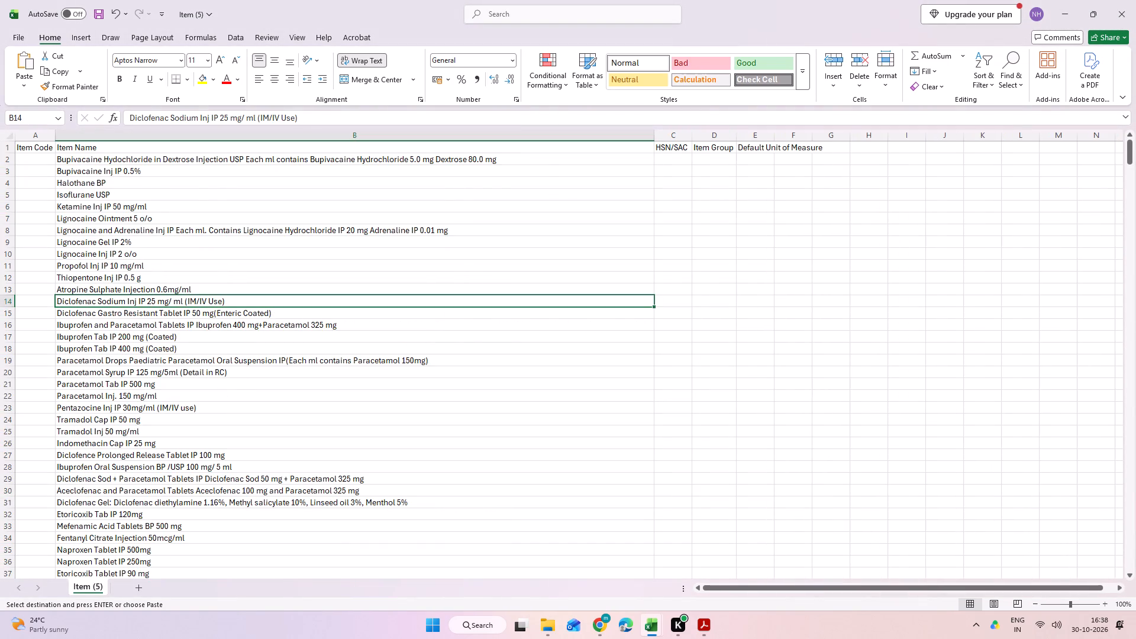
Enter medicine as the Item Group of the first item, in D2.
left_click(714, 163)
type("medicine")
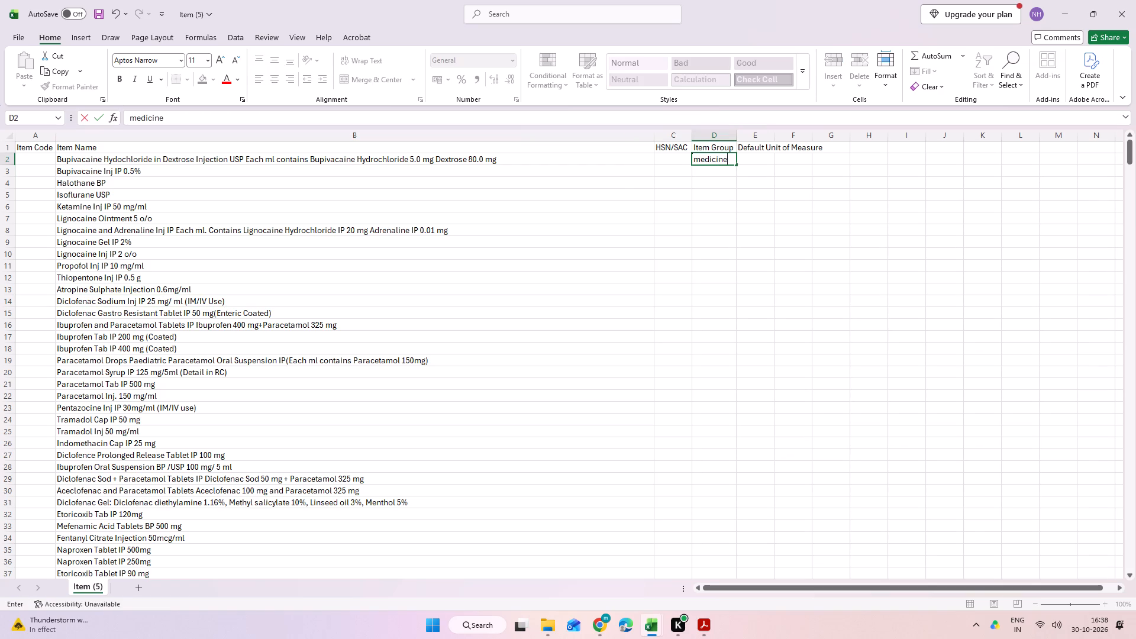
left_click(753, 207)
Copy the medicine entry in D2 down the Item Group column to D3:D600.
left_click(728, 163)
key("ctrl+c")
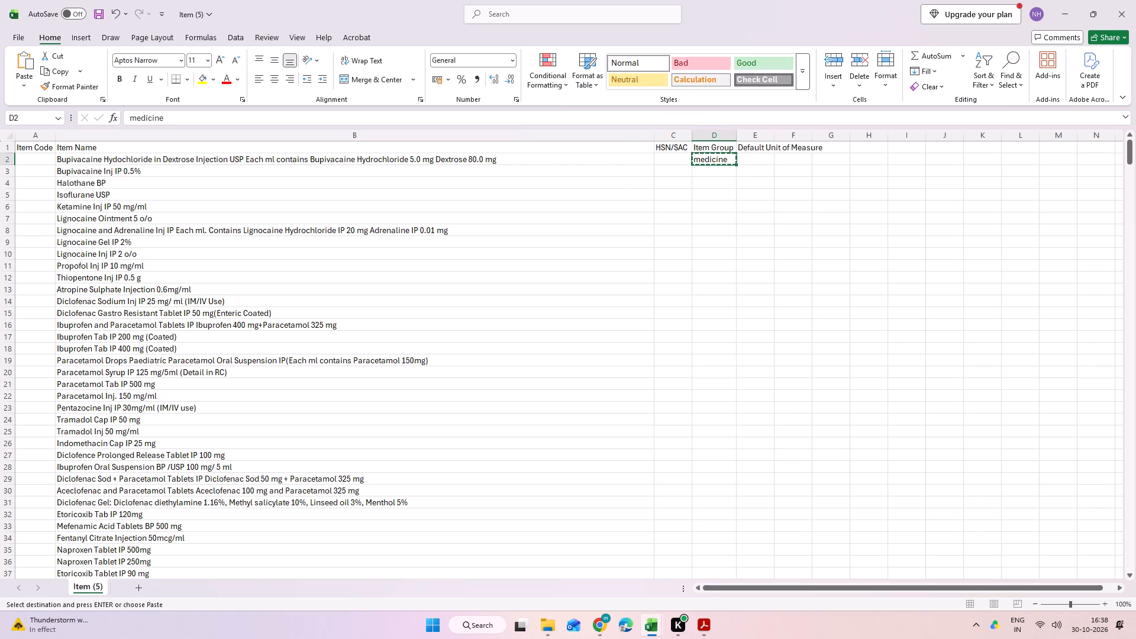
left_click_drag(728, 173, 708, 638)
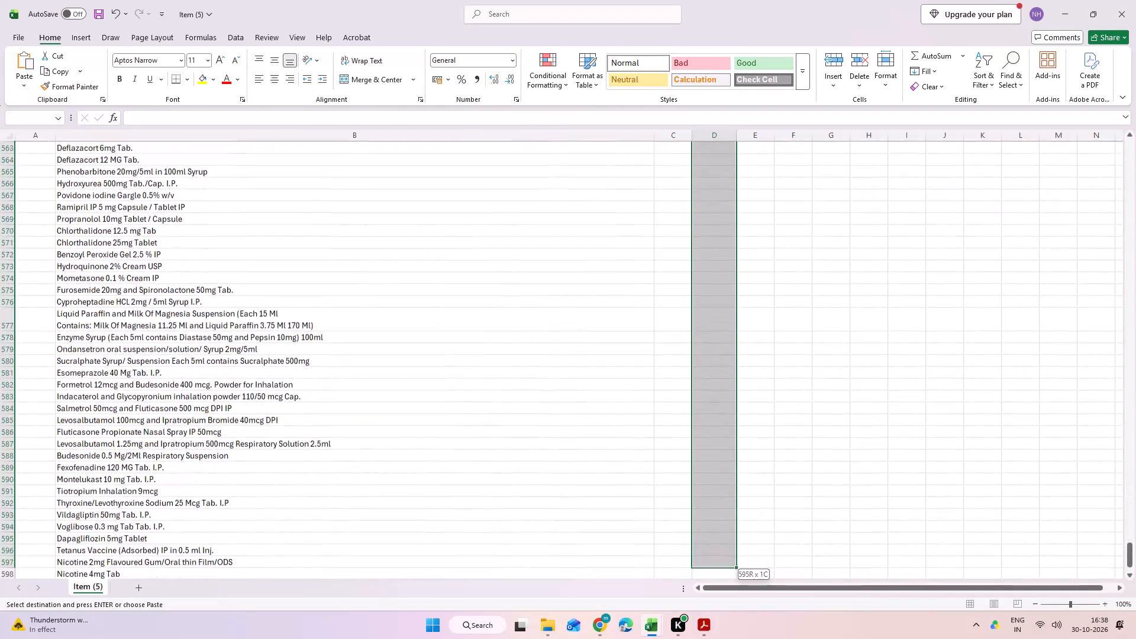
left_click_drag(708, 638, 582, 515)
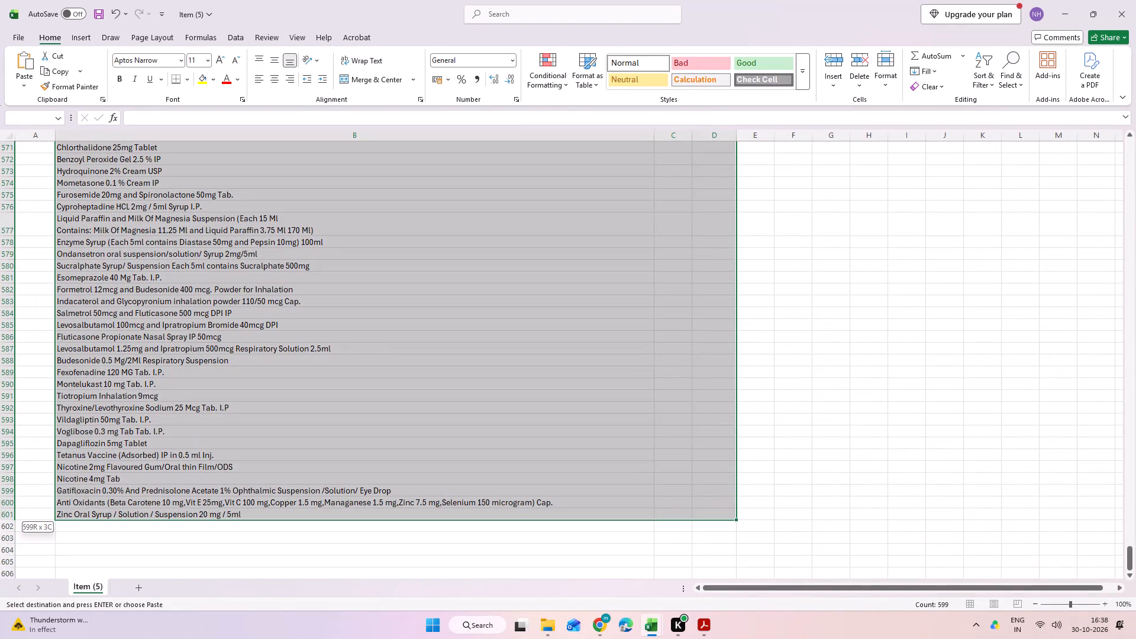
left_click_drag(582, 515, 718, 507)
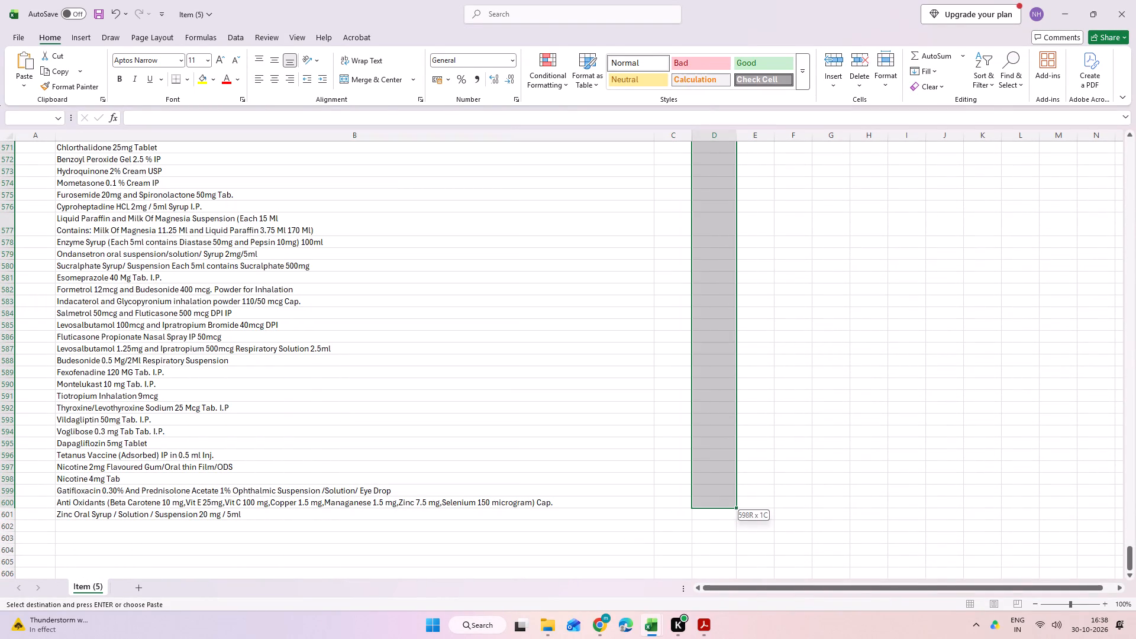
left_click_drag(718, 507, 717, 506)
key("Return")
Copy the medicine entry from D600 into D601 so the last item also has its Item Group.
scroll(717, 506, "down", 13)
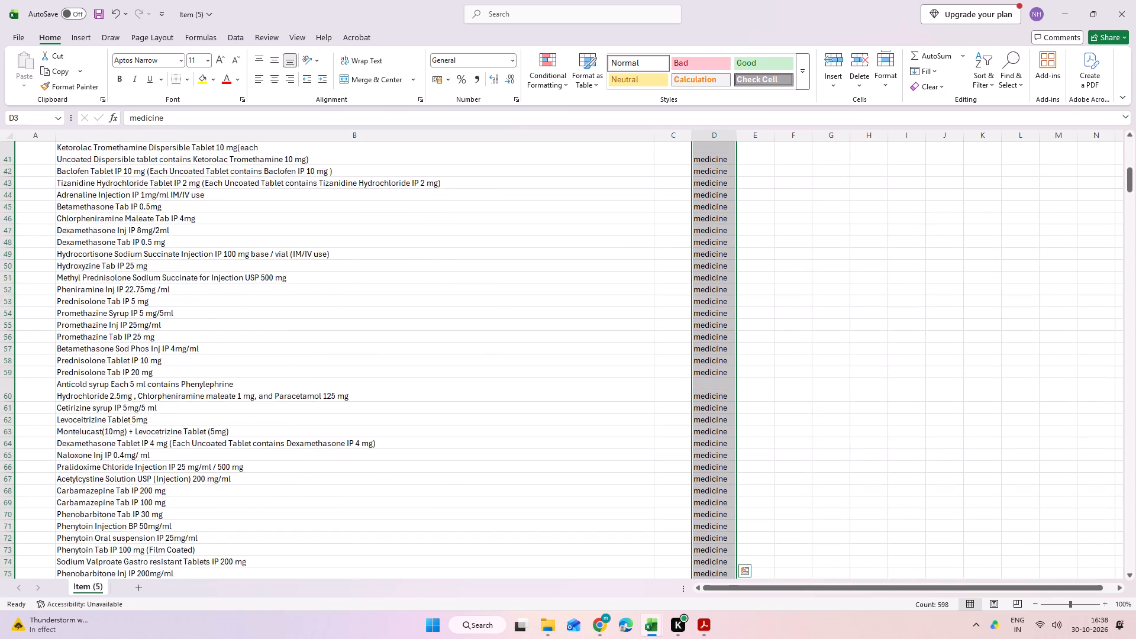
scroll(717, 506, "down", 20)
scroll(717, 506, "down", 8)
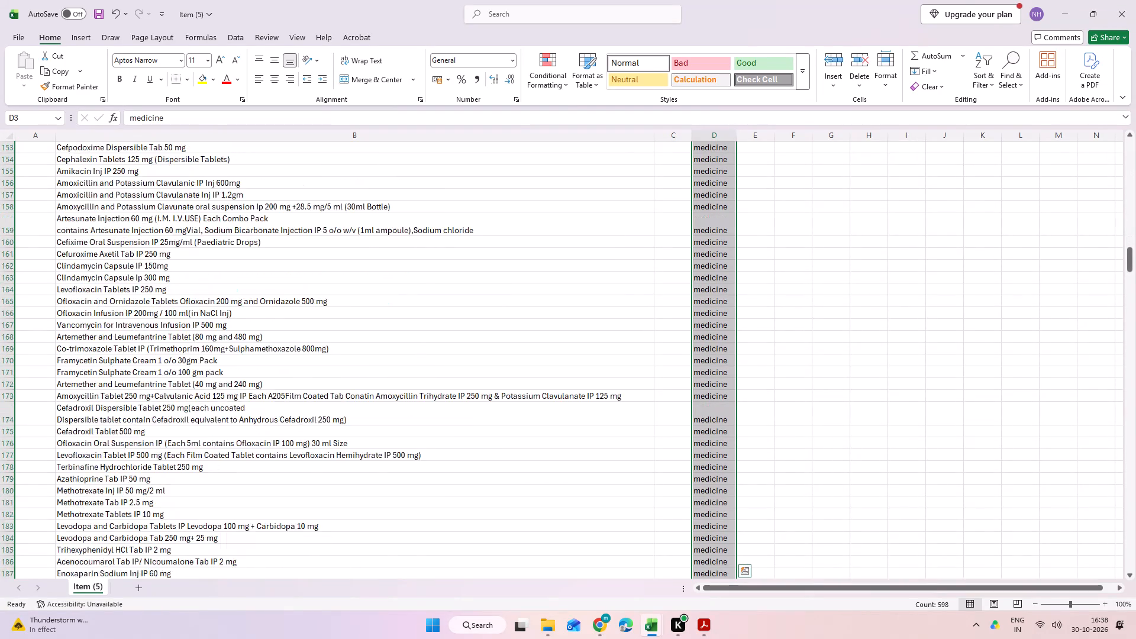
scroll(717, 506, "down", 15)
scroll(717, 506, "down", 18)
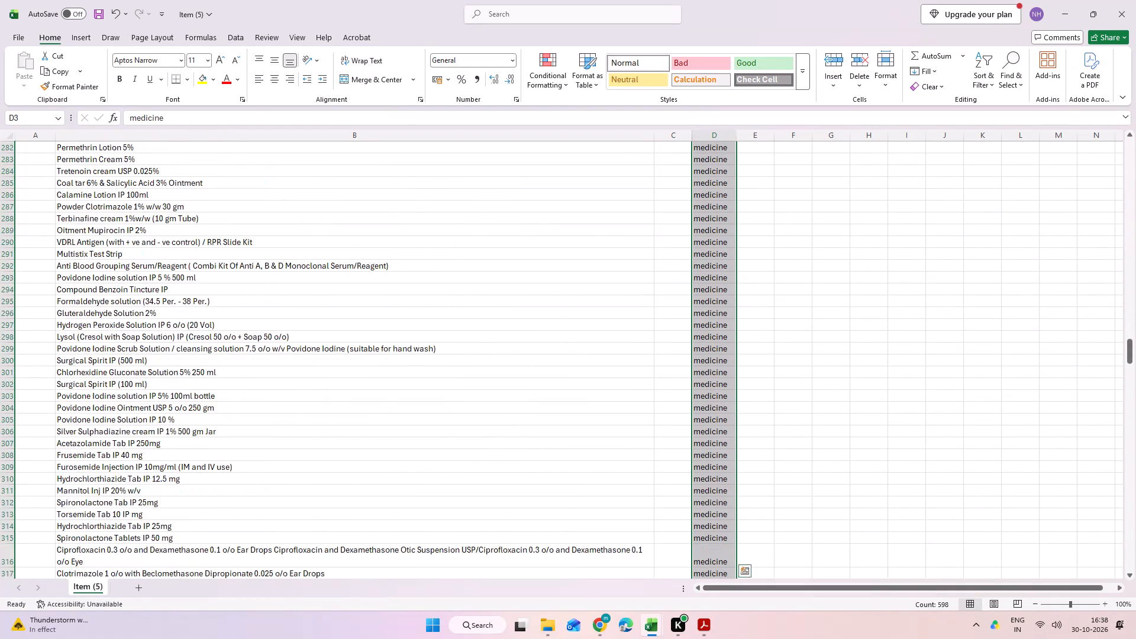
scroll(717, 506, "down", 5)
left_click_drag(1135, 369, 1135, 424)
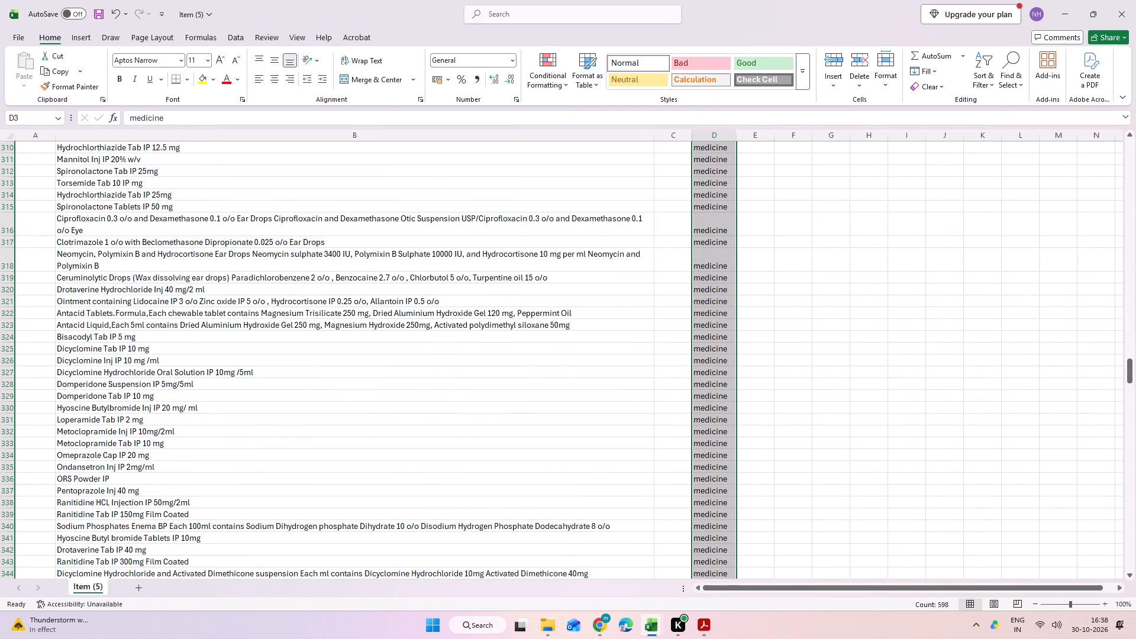
left_click_drag(1130, 372, 1135, 584)
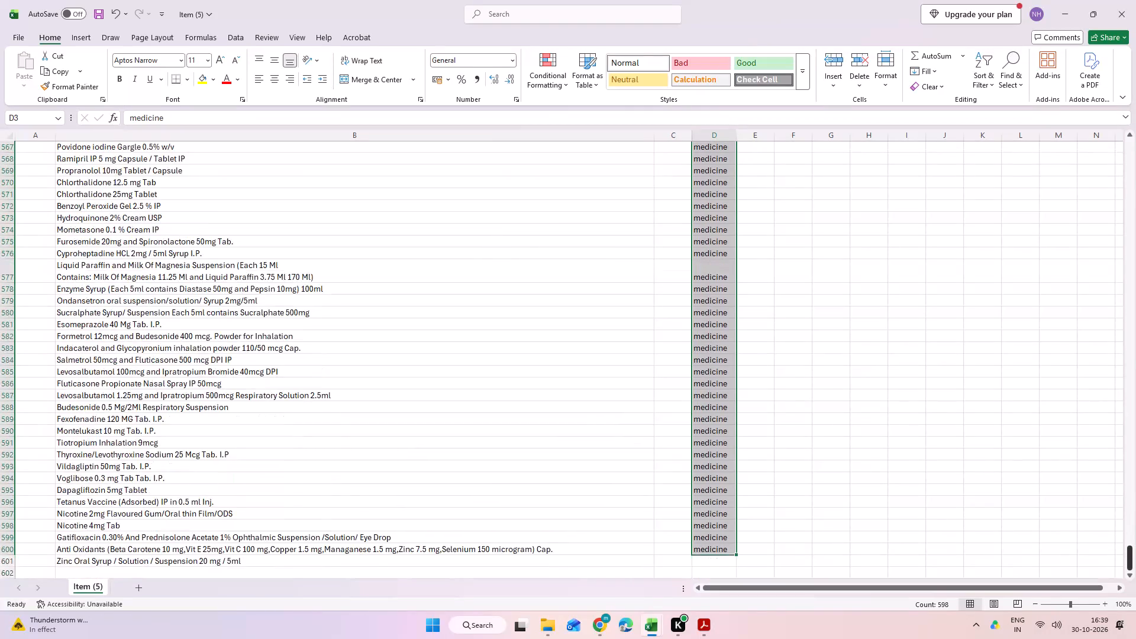
left_click_drag(1135, 584, 1135, 587)
left_click(785, 566)
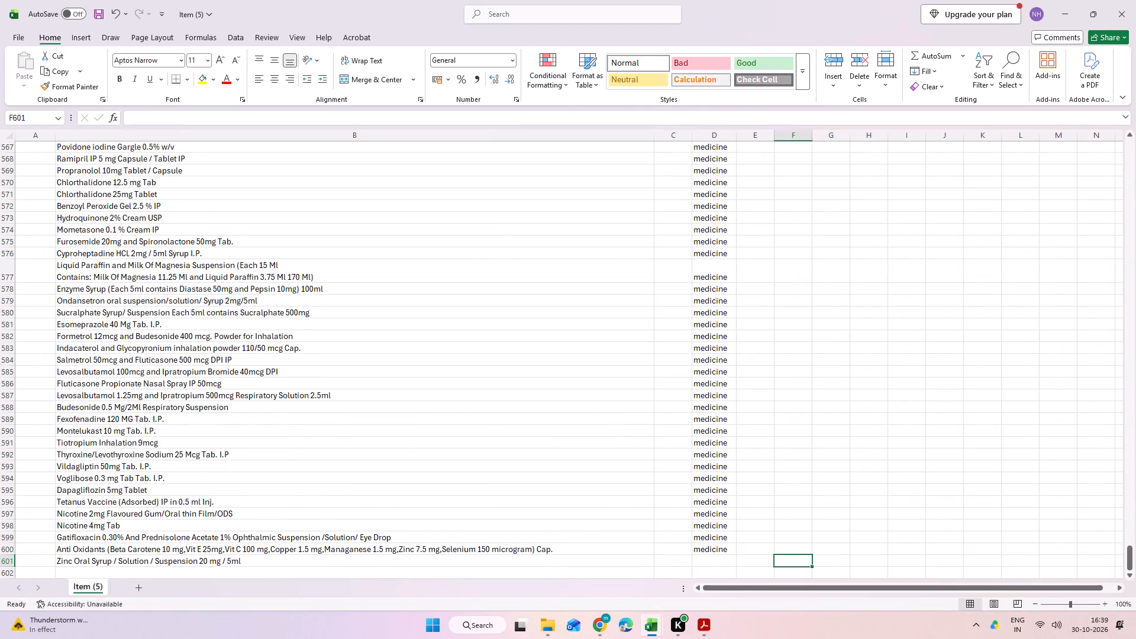
left_click(714, 546)
key("ctrl+c")
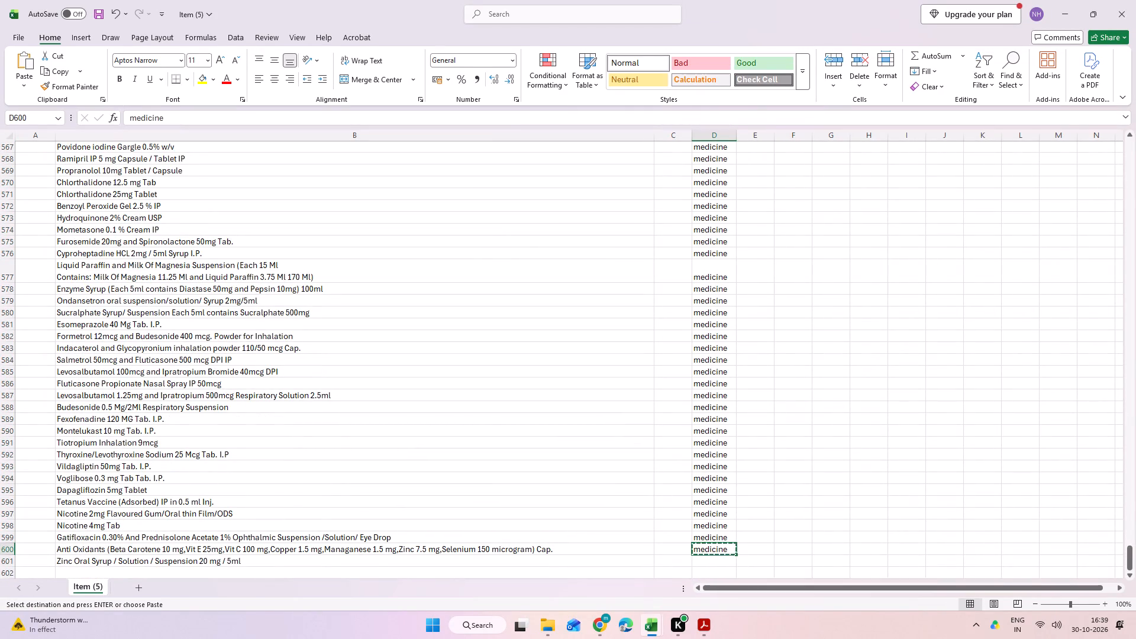
left_click(721, 563)
key("Return")
left_click(835, 498)
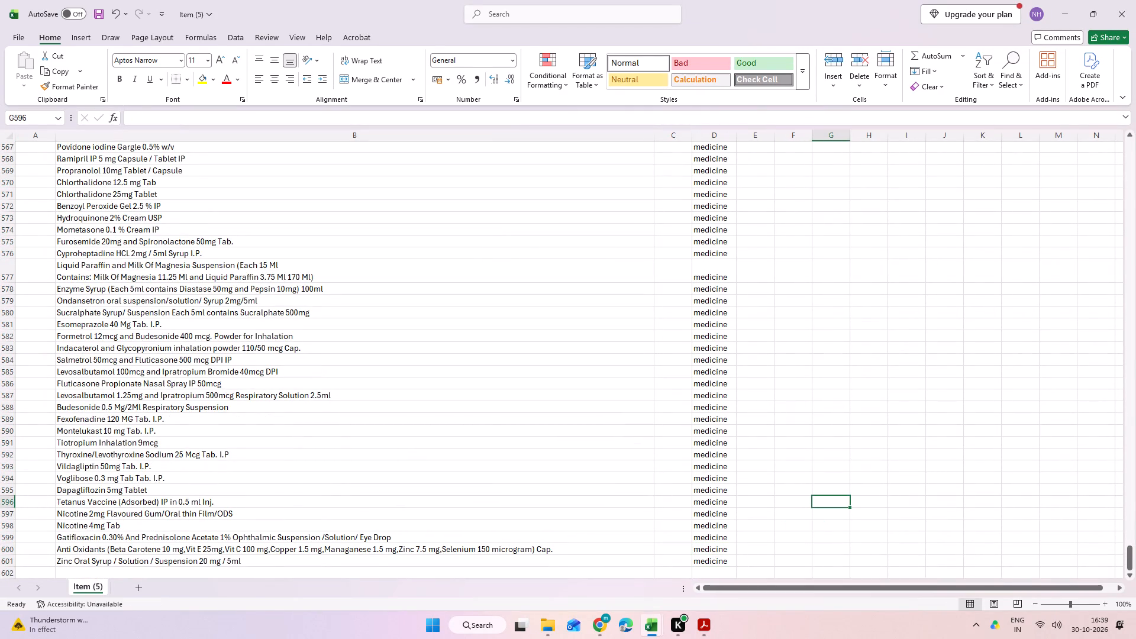
Copy the HSN codes in C1:C600 of the Items_with_HSN_Codes workbook into the Item (5) sheet's HSN/SAC column, starting at C2.
left_click_drag(1131, 561, 1135, 122)
key("alt+Tab")
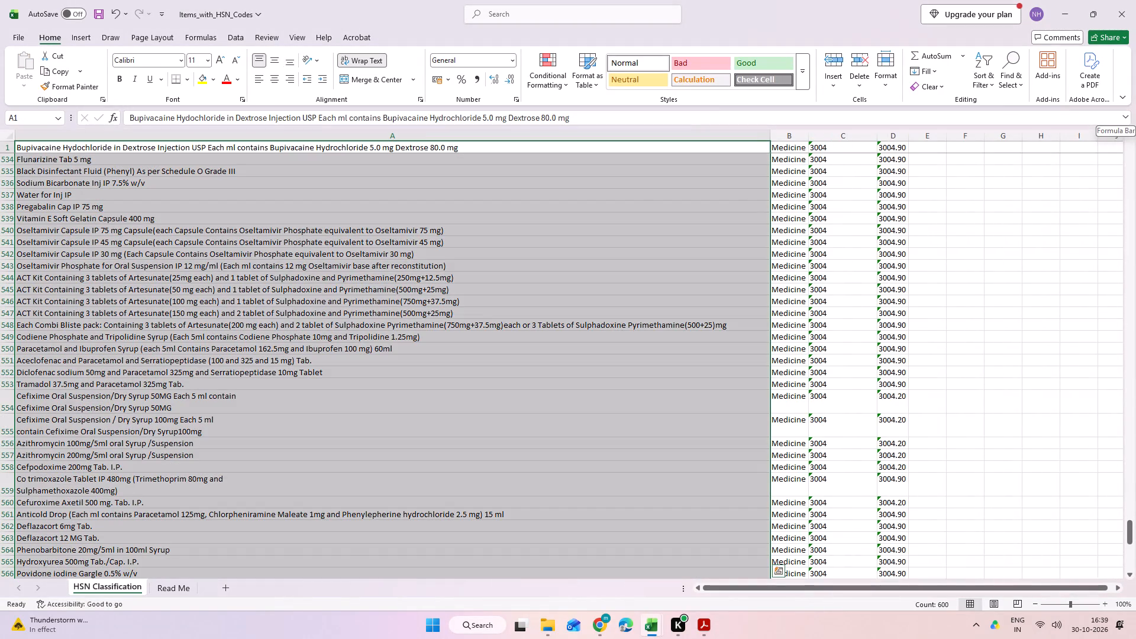
left_click_drag(835, 147, 841, 409)
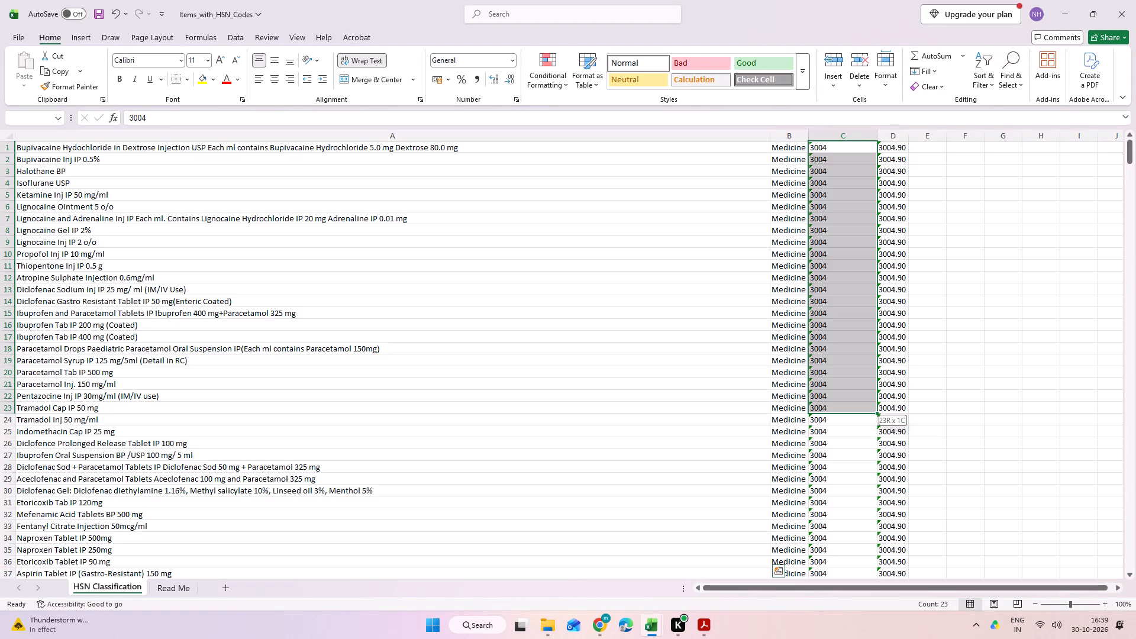
left_click_drag(841, 409, 835, 116)
left_click(987, 264)
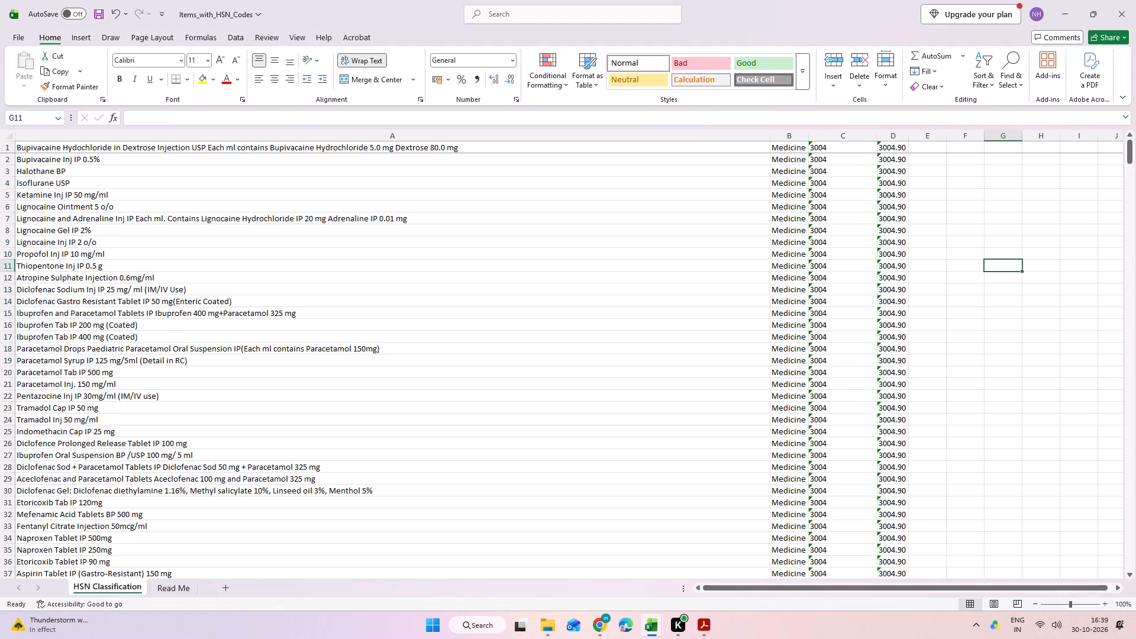
left_click_drag(1129, 154, 1130, 128)
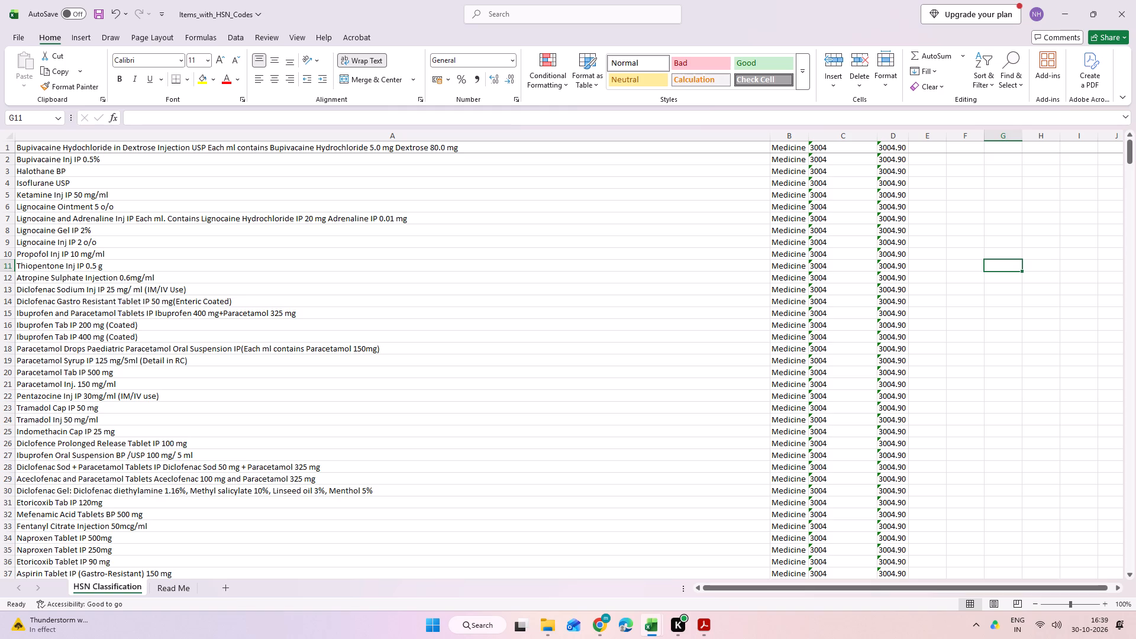
left_click_drag(843, 148, 844, 165)
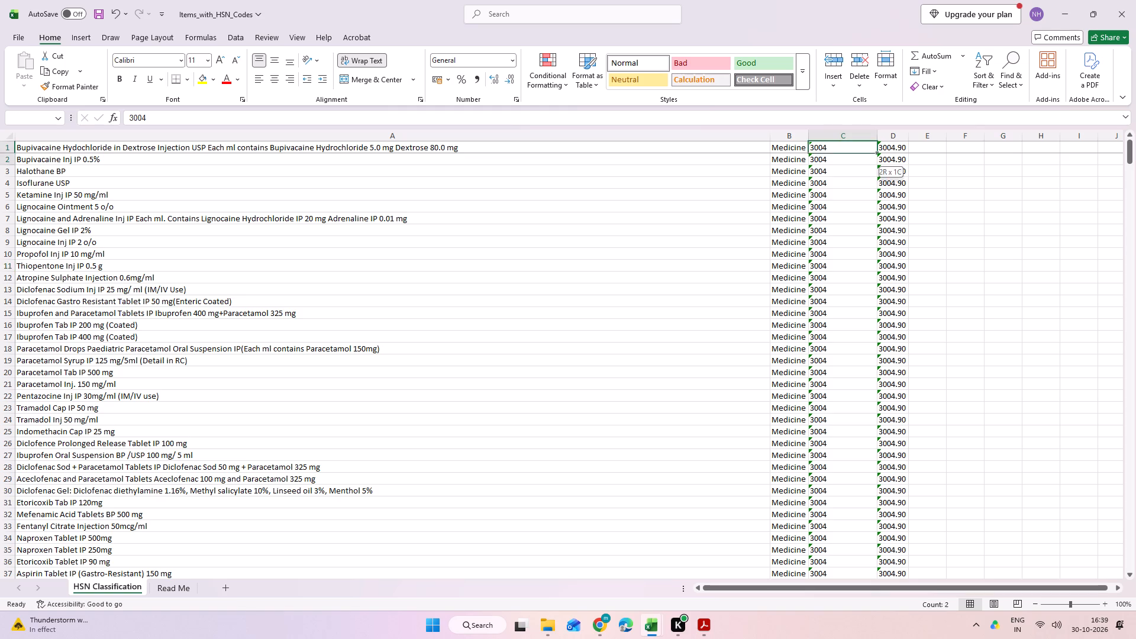
left_click_drag(844, 165, 857, 638)
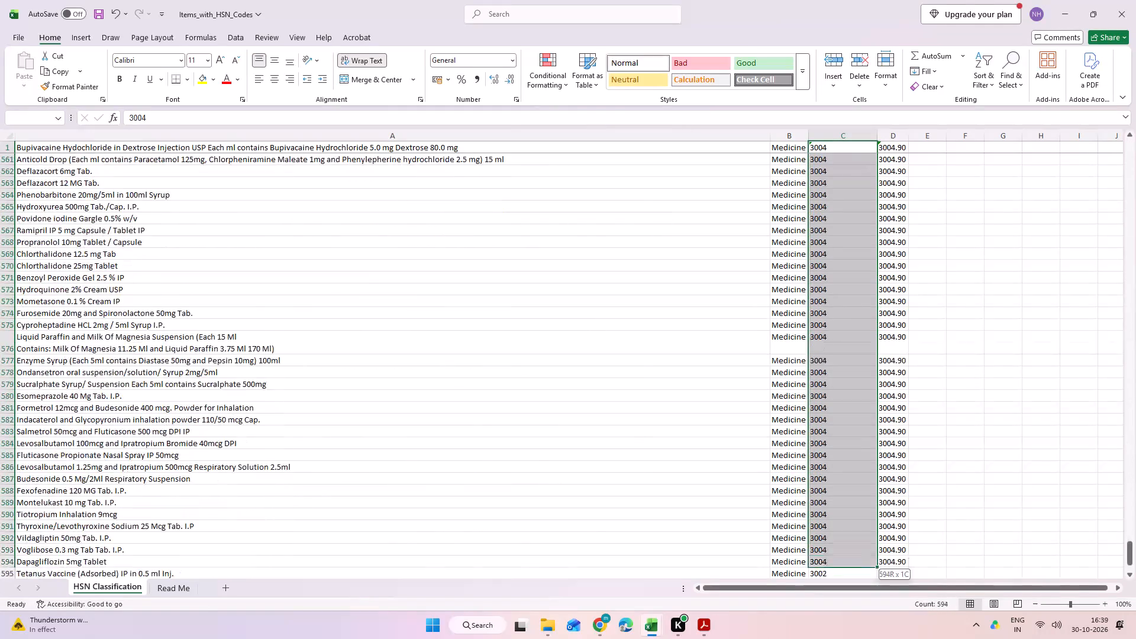
left_click_drag(857, 638, 838, 504)
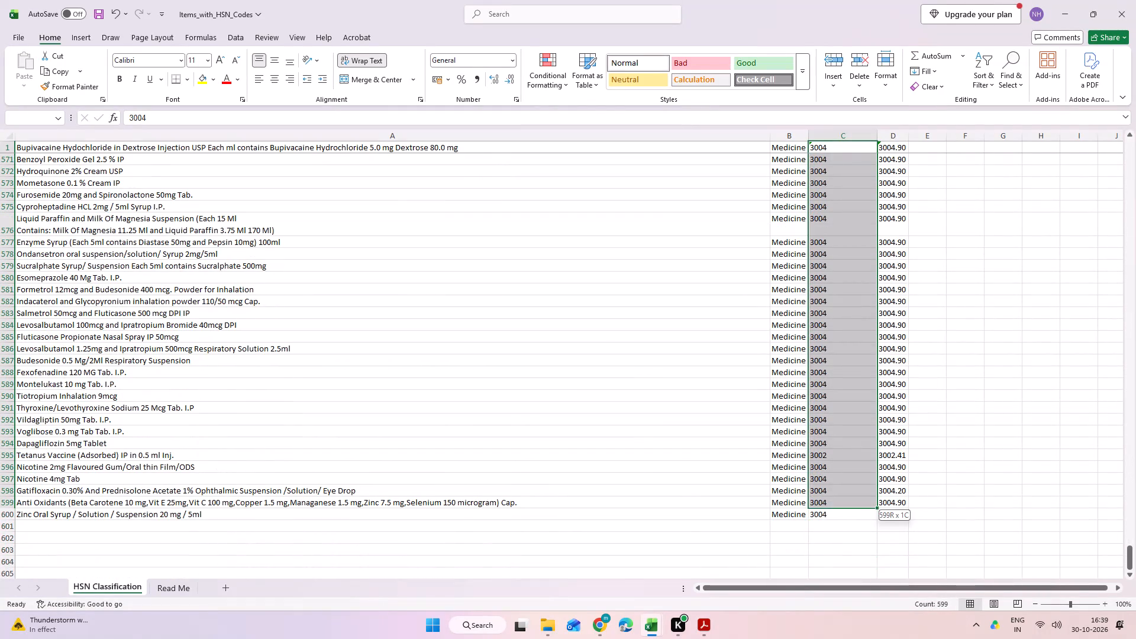
left_click_drag(838, 504, 838, 511)
key("ctrl+c")
key("alt+Tab")
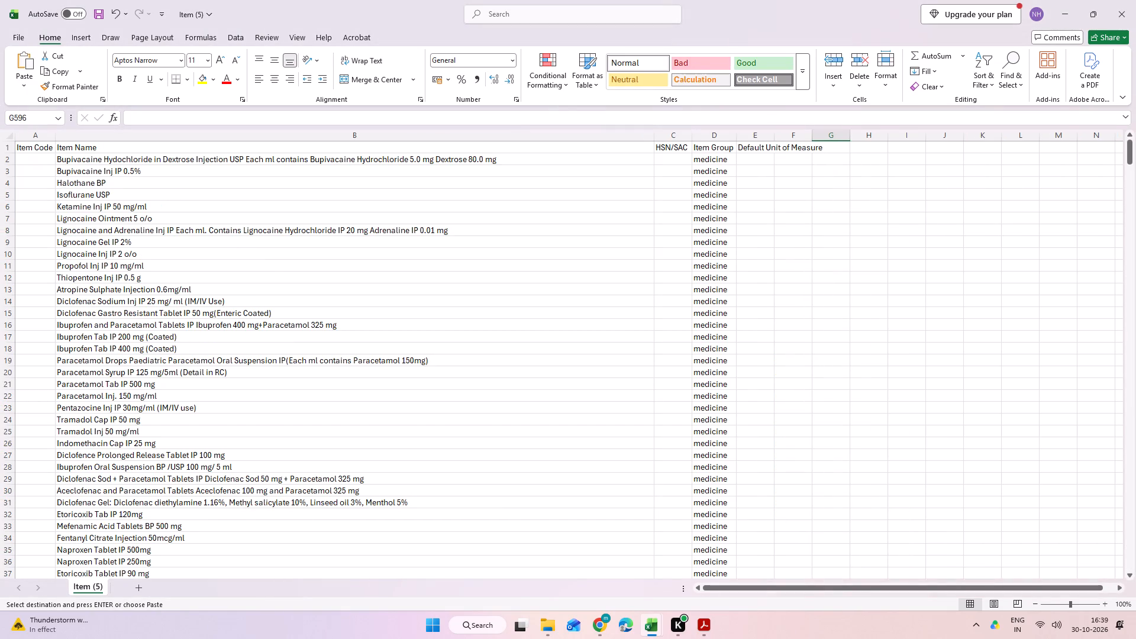
left_click(680, 156)
key("ctrl+v")
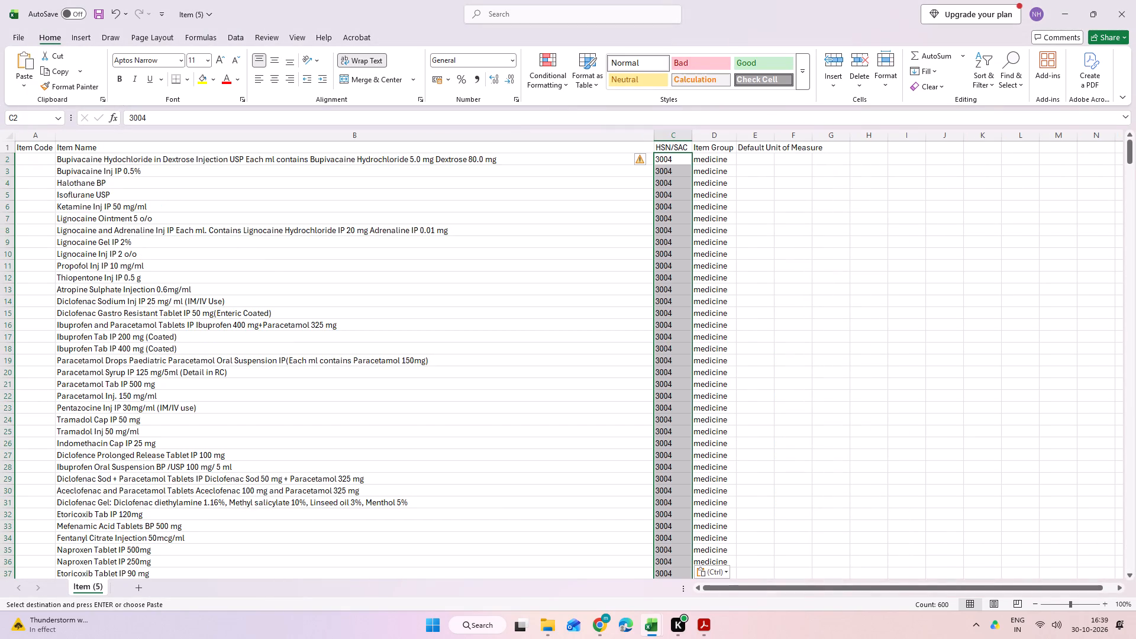
Fit the Default Unit of Measure column's width to its contents.
left_click(773, 202)
double_click(771, 135)
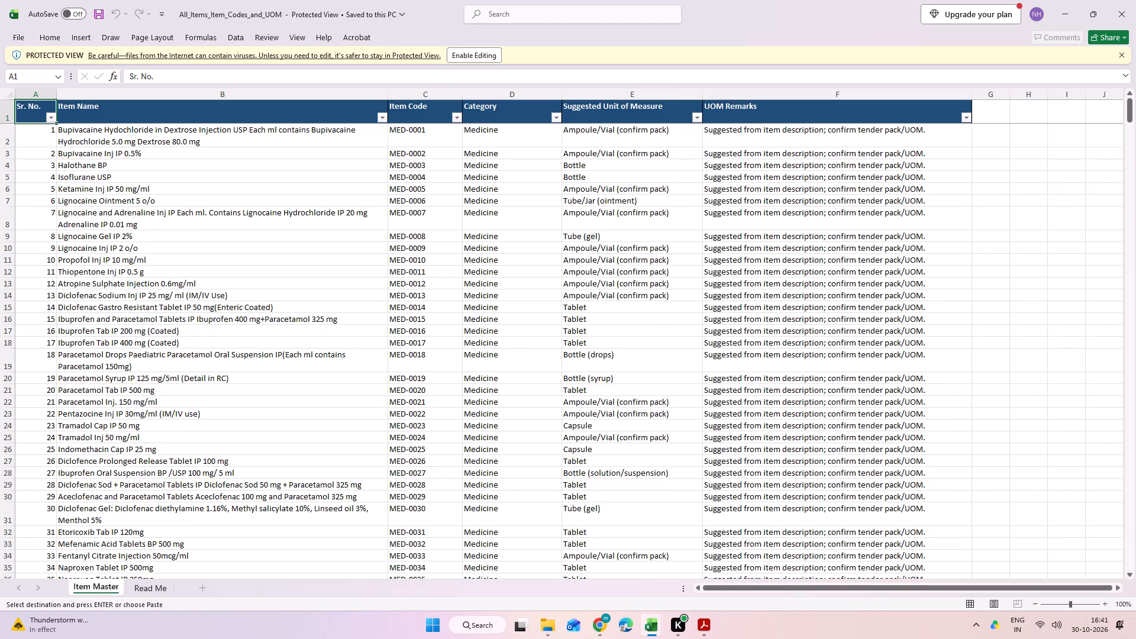
left_click(473, 51)
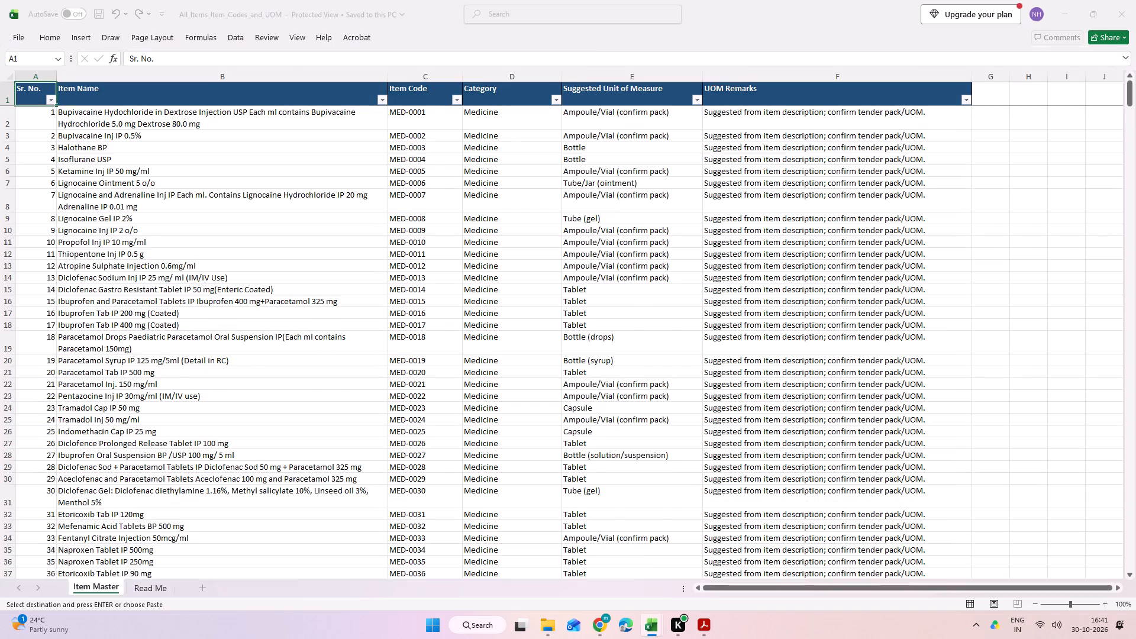
Copy the item codes in C2:C601 of the All_Items_Item_Codes_and_UOM workbook into the Item (5) sheet's Item Code column, starting at A2.
left_click_drag(412, 176, 418, 234)
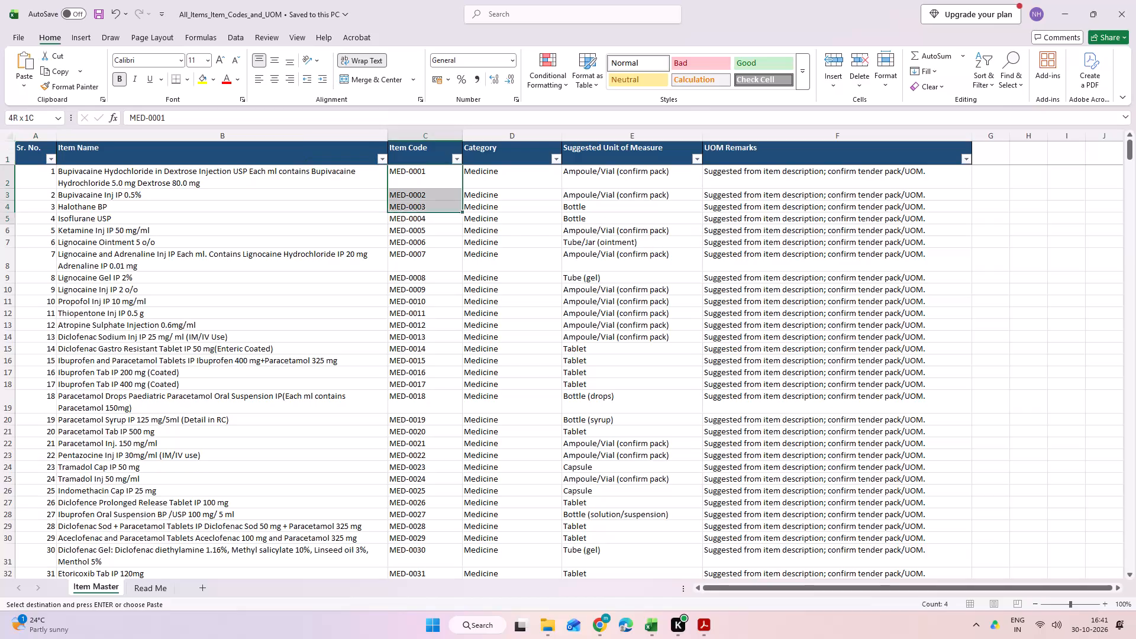
left_click_drag(418, 234, 413, 638)
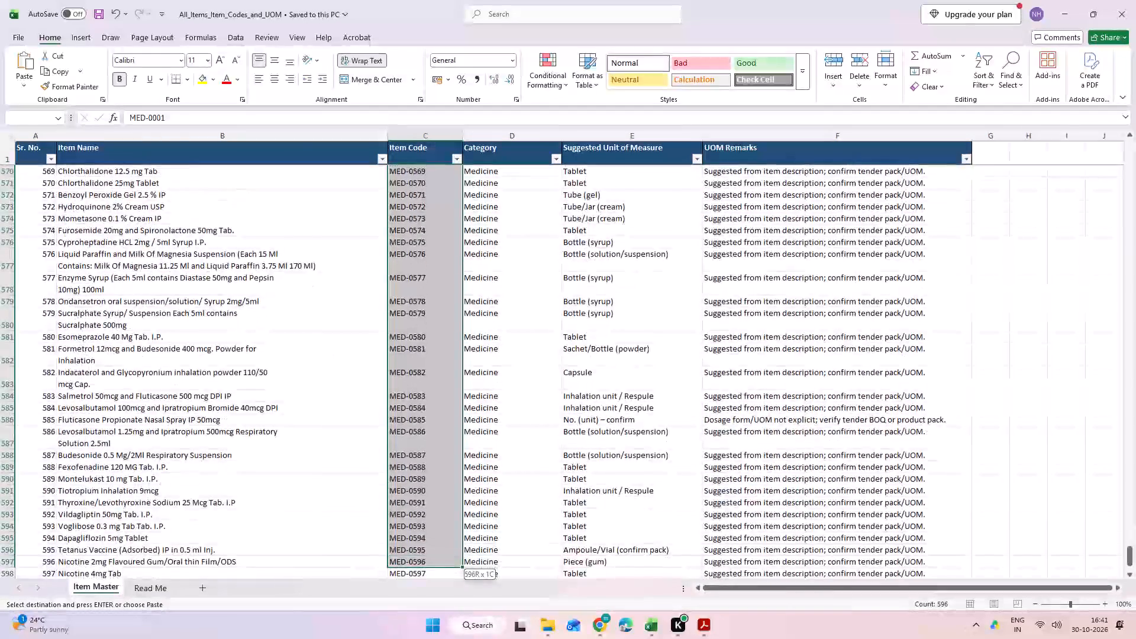
left_click_drag(413, 638, 408, 549)
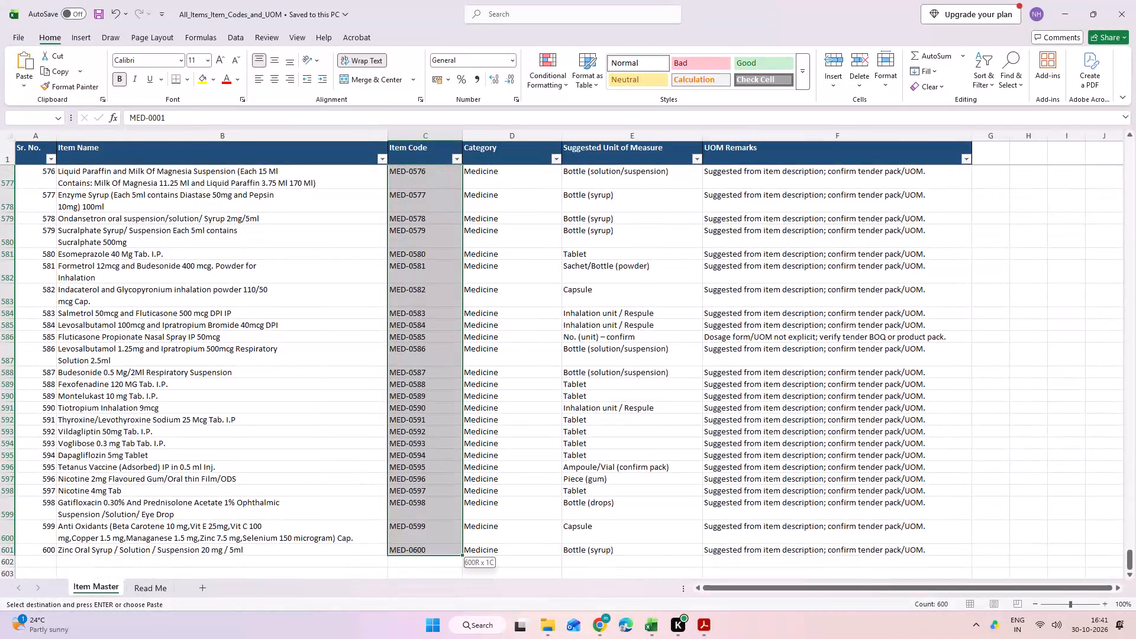
left_click_drag(408, 549, 408, 551)
key("ctrl+c")
key("alt+Tab")
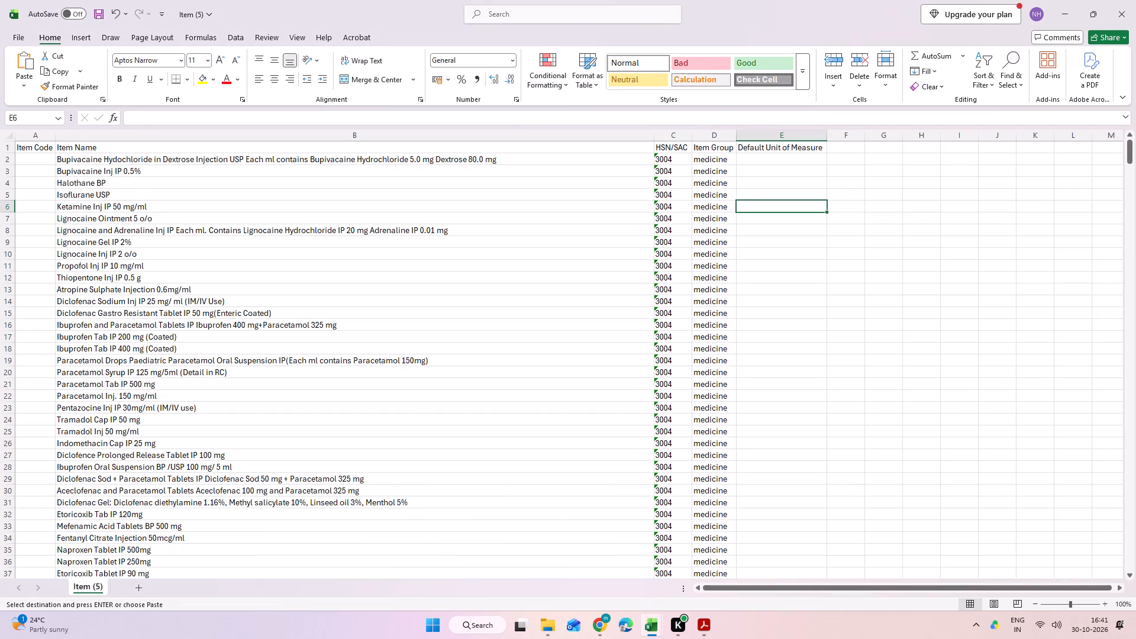
left_click(37, 158)
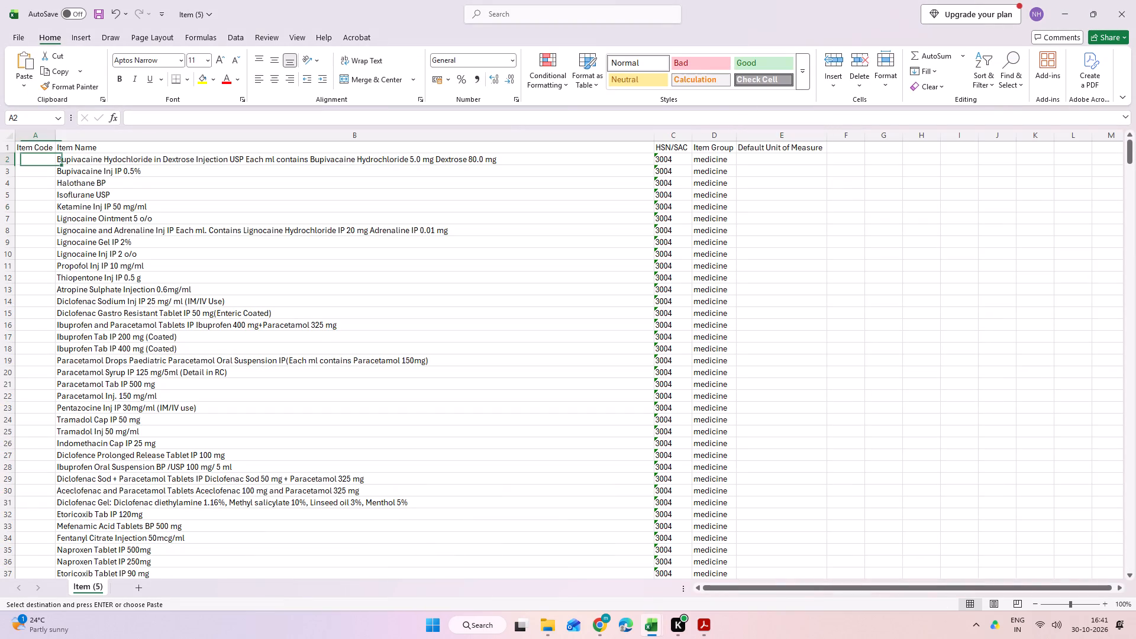
key("ctrl+v")
Check the pasted item codes against the item names down to the last row of the Item (5) sheet.
scroll(88, 188, "down", 19)
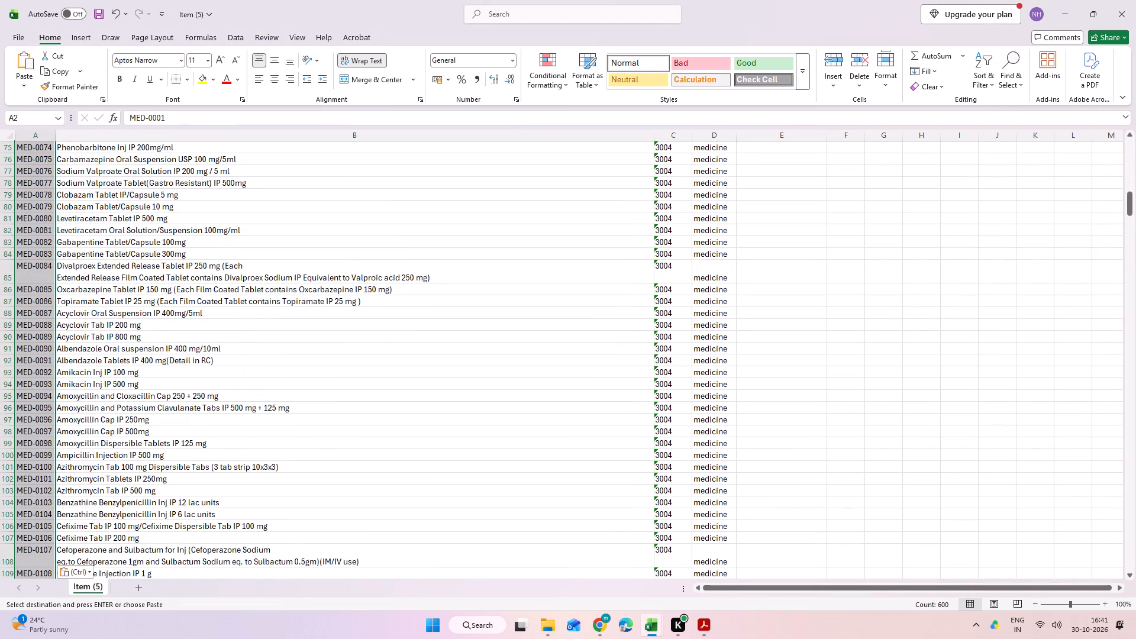
scroll(95, 206, "down", 18)
scroll(95, 206, "up", 1)
scroll(95, 206, "down", 8)
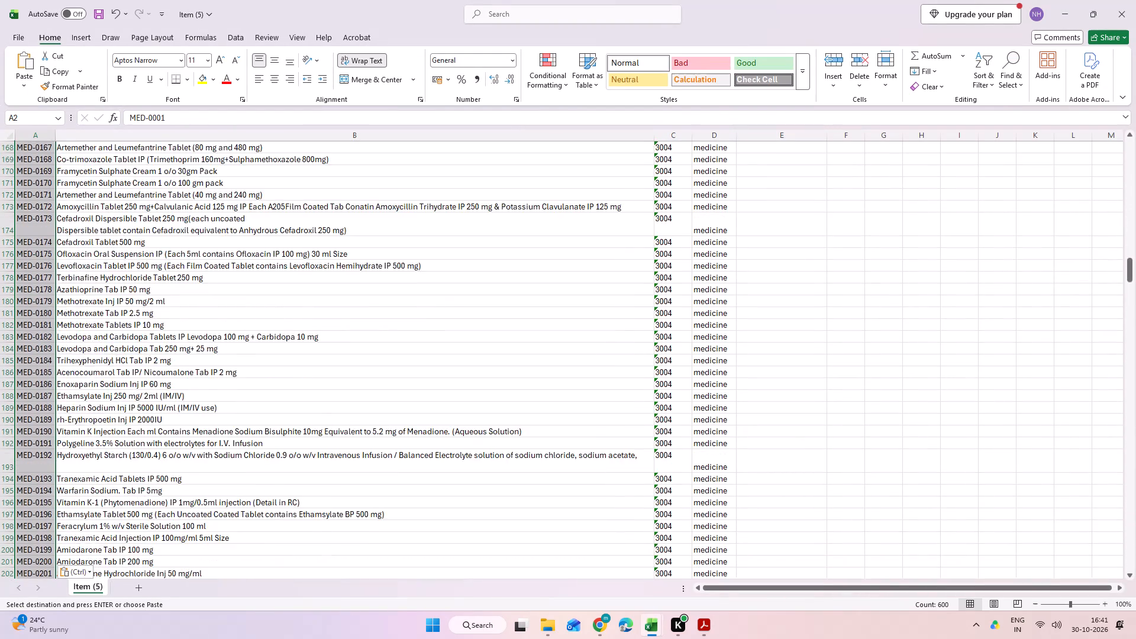
scroll(95, 206, "down", 20)
scroll(95, 206, "down", 18)
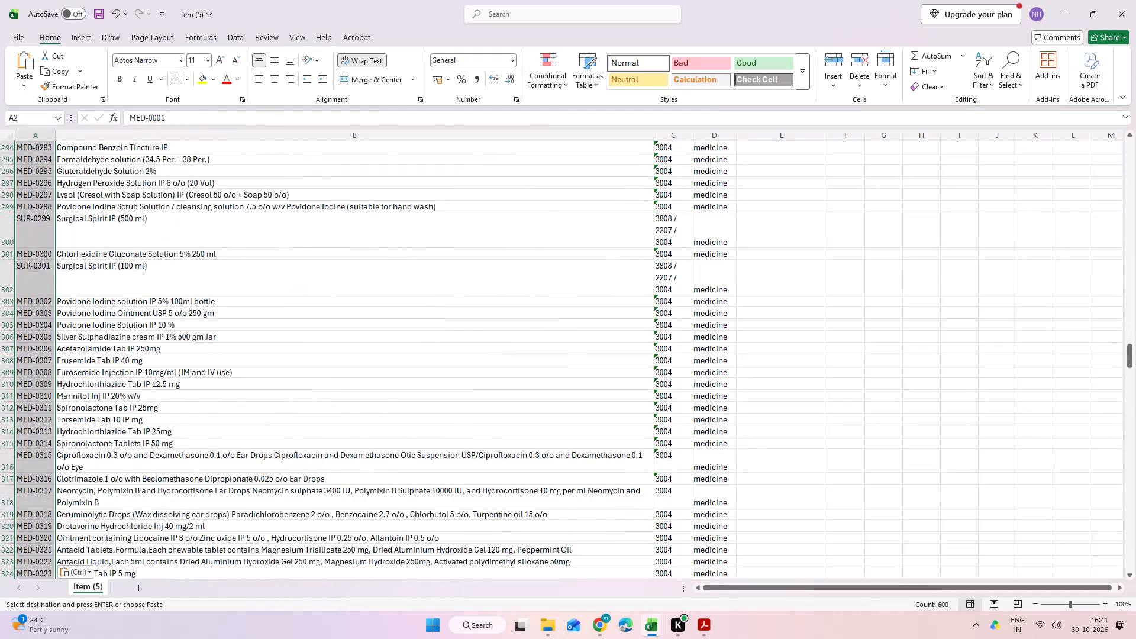
scroll(95, 206, "down", 20)
scroll(95, 206, "down", 18)
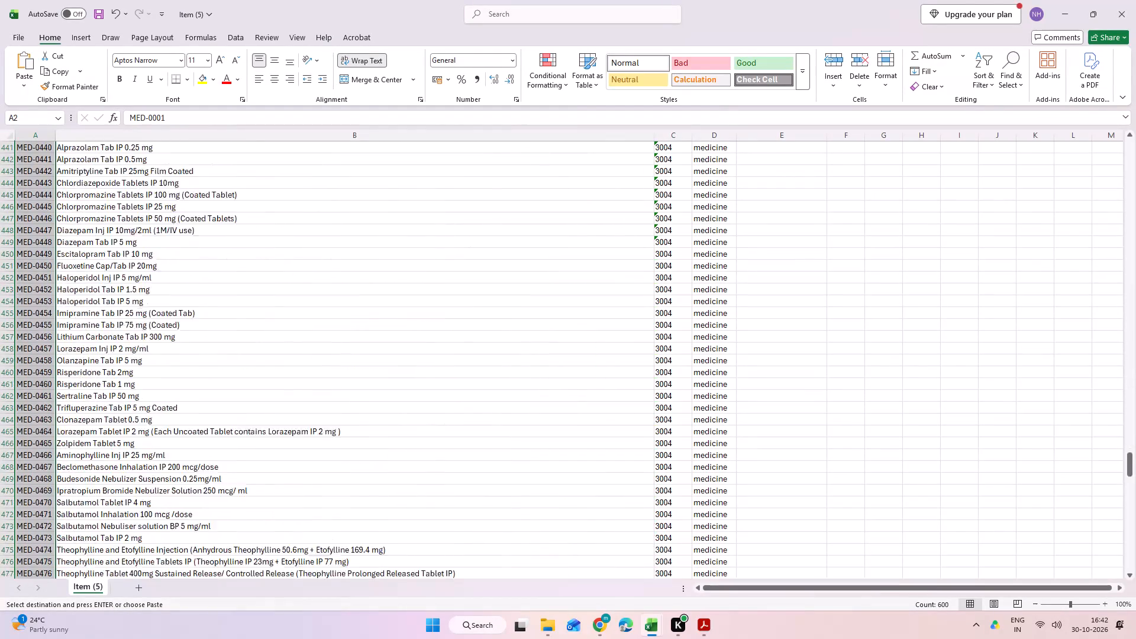
scroll(95, 206, "down", 11)
scroll(95, 206, "down", 20)
scroll(95, 206, "down", 3)
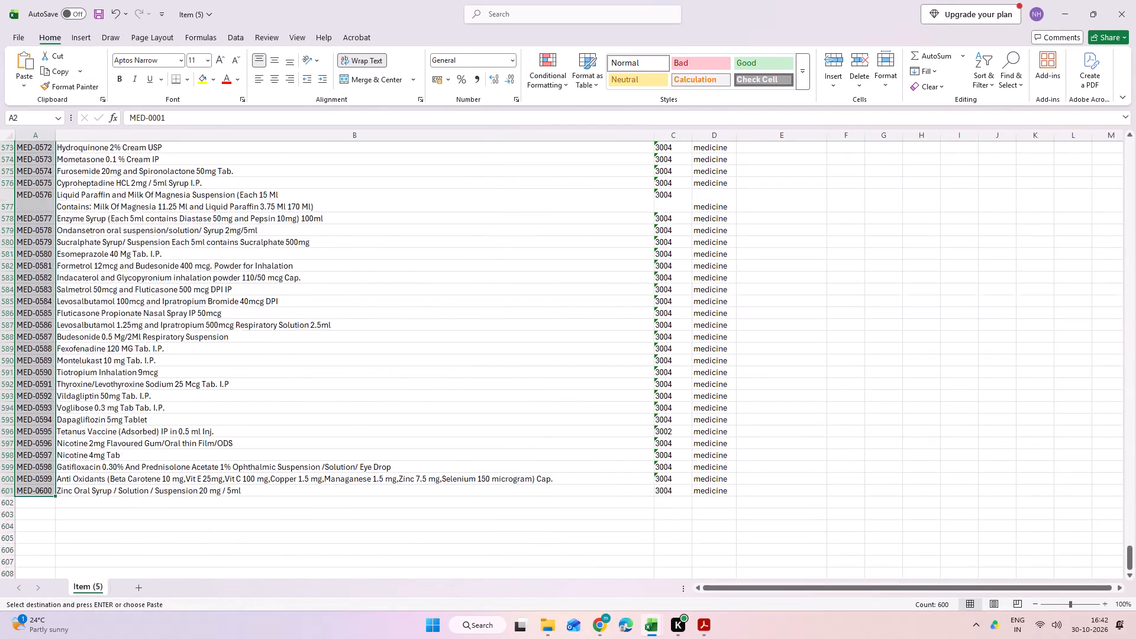
scroll(95, 206, "up", 6)
left_click_drag(1126, 561, 1121, 138)
Copy the suggested units in E2:E601 of All_Items_Item_Codes_and_UOM into Item (5)'s Default Unit of Measure column from E2, and check the pasted rows.
key("alt+Tab")
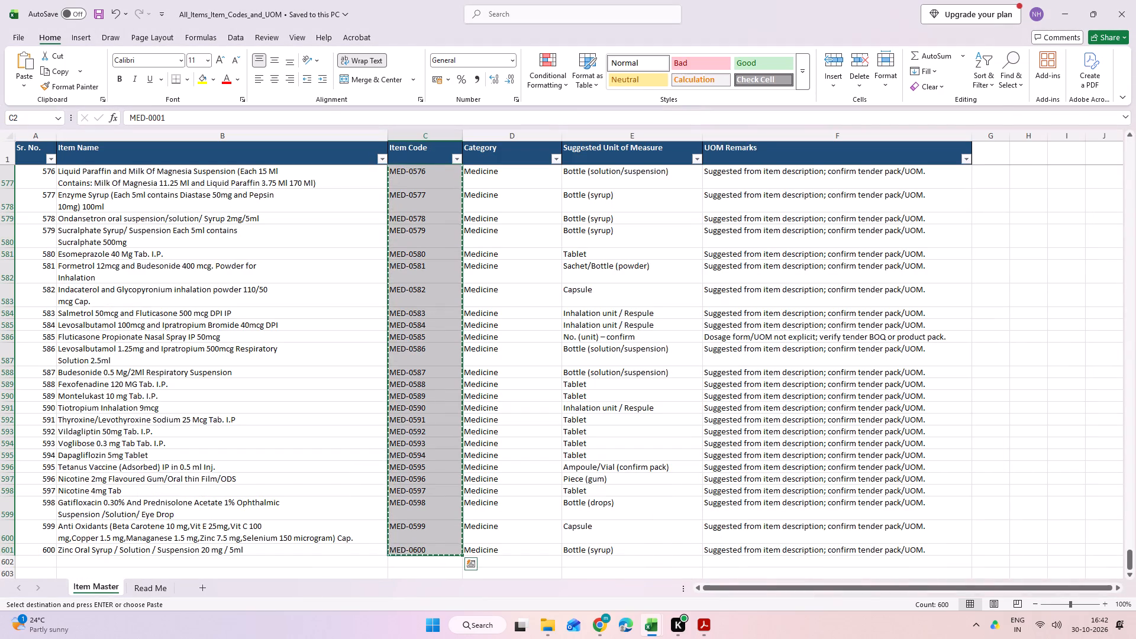
left_click_drag(614, 177, 627, 396)
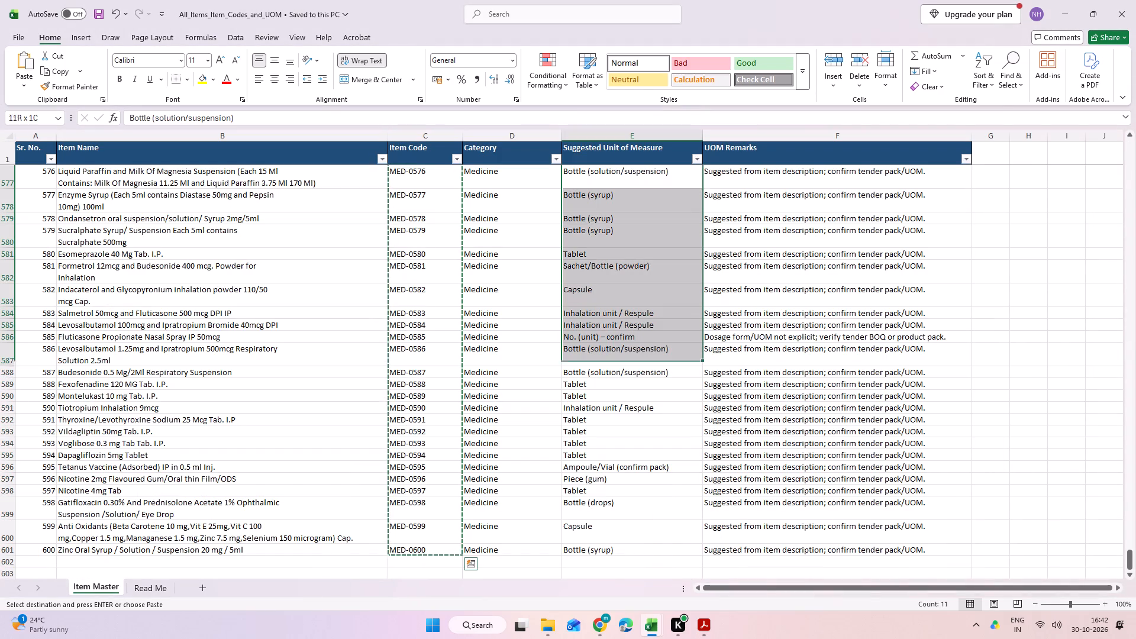
left_click_drag(627, 396, 646, 188)
left_click(916, 364)
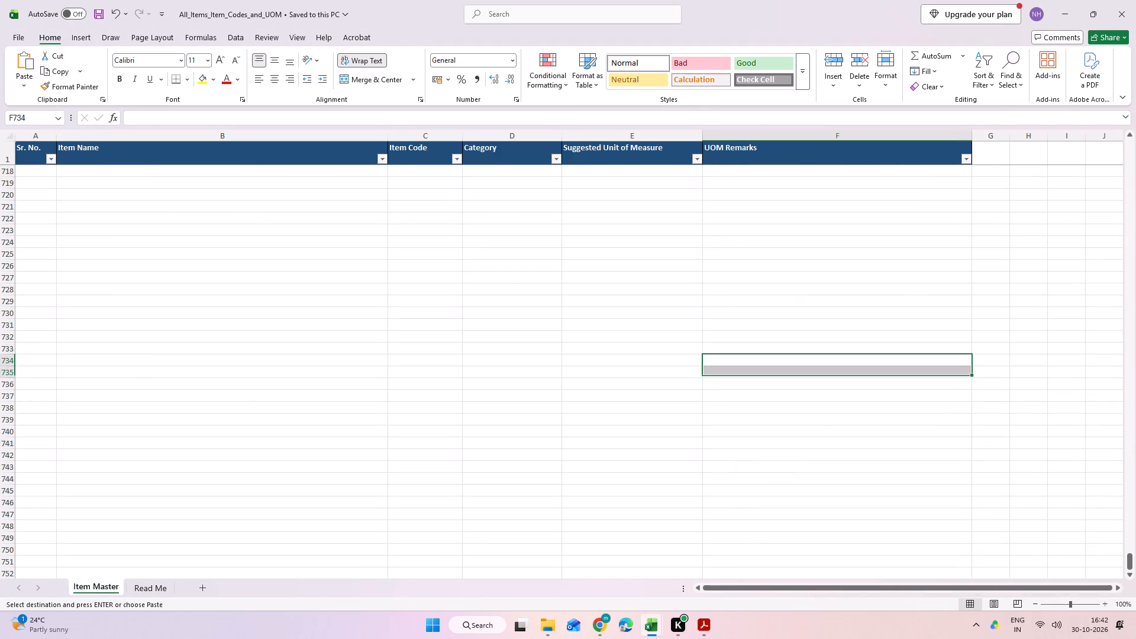
left_click_drag(1129, 560, 1109, 118)
left_click_drag(592, 177, 601, 350)
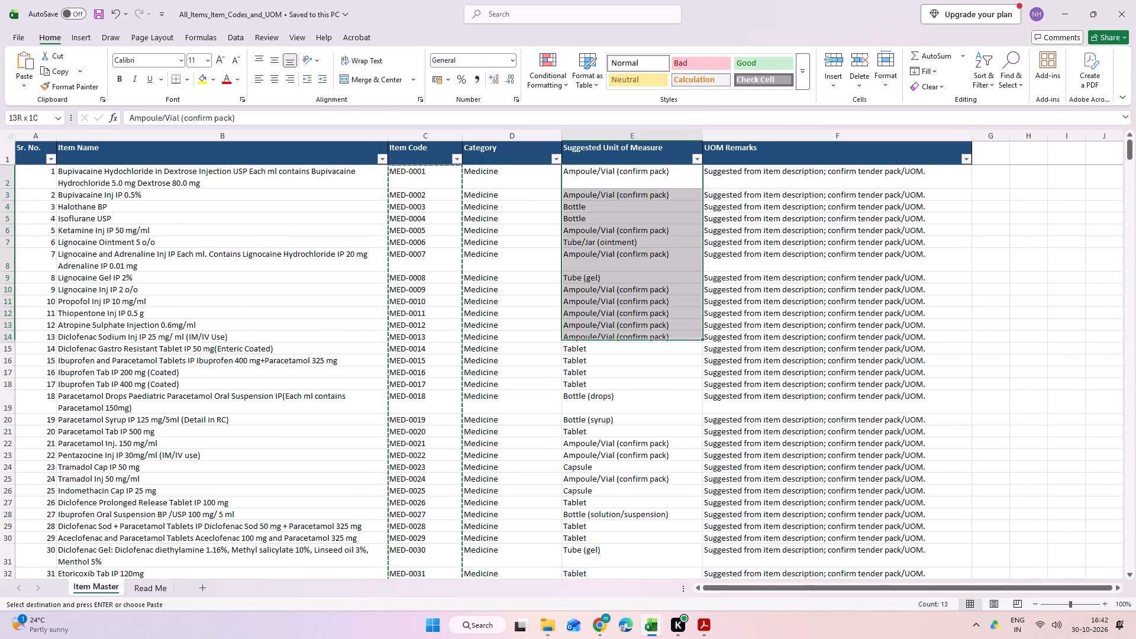
left_click_drag(601, 350, 626, 638)
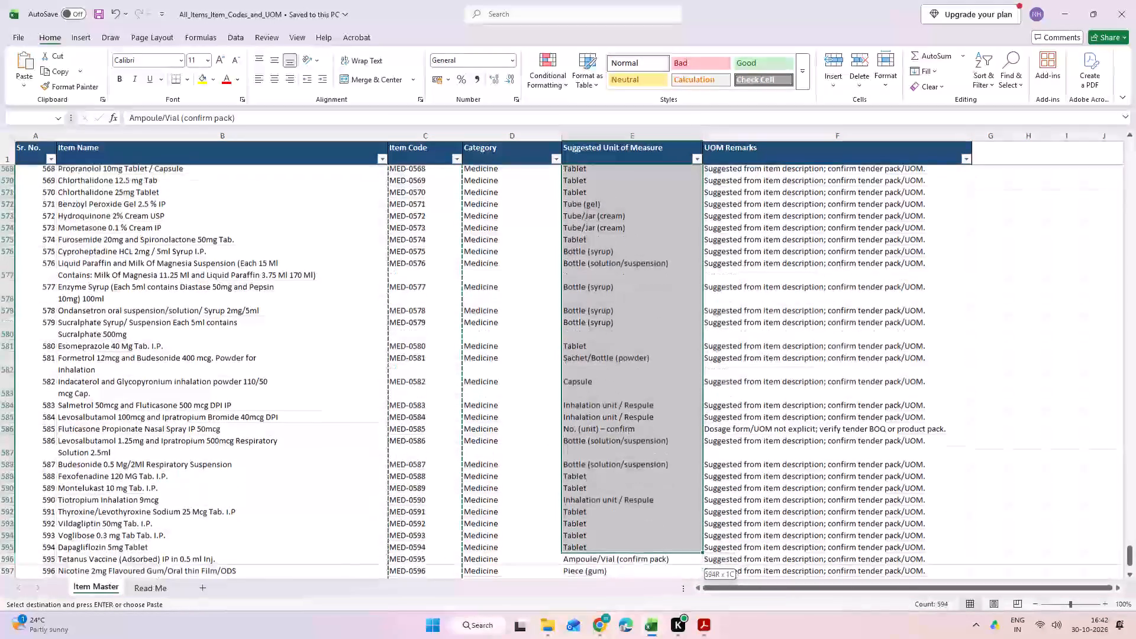
left_click_drag(626, 638, 610, 471)
key("ctrl+c")
key("alt+Tab")
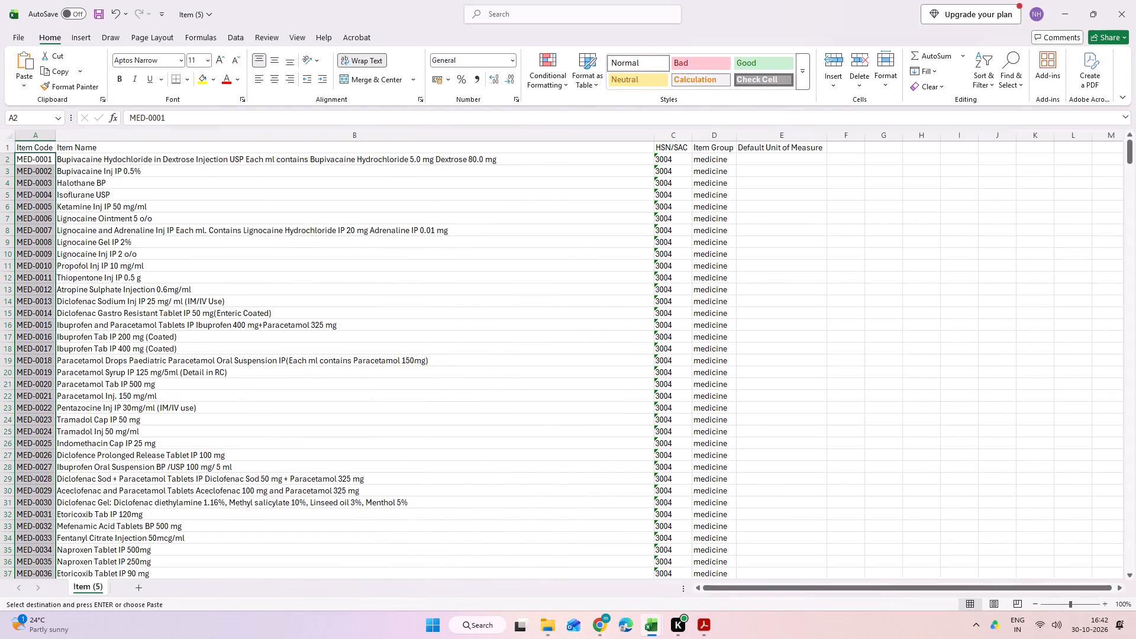
left_click(780, 160)
key("ctrl+v")
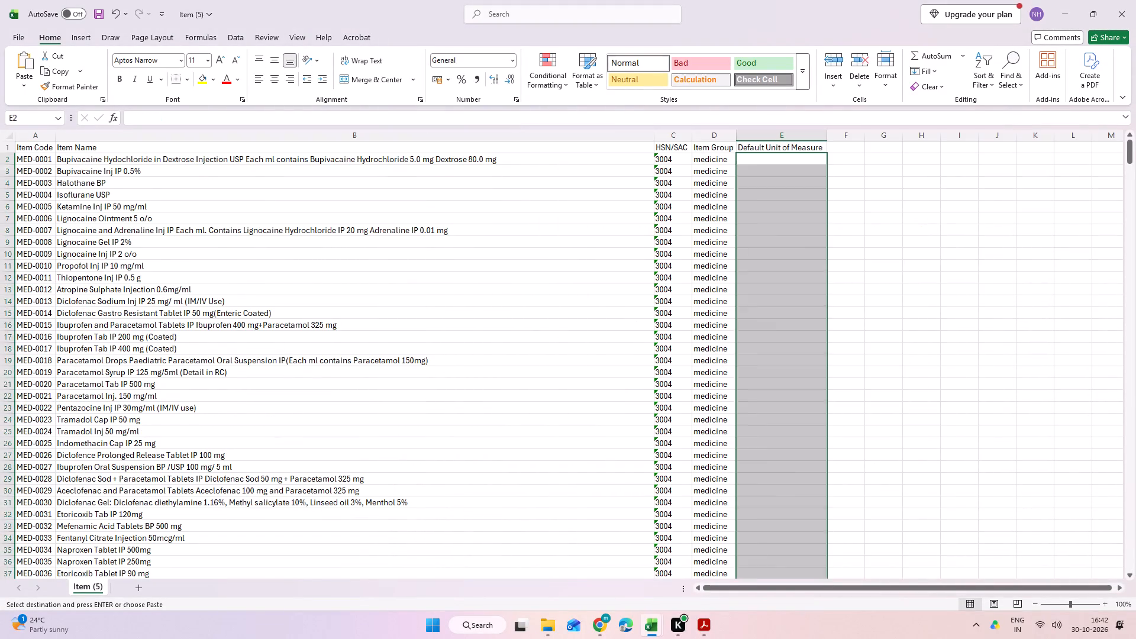
scroll(774, 160, "down", 20)
scroll(774, 160, "down", 6)
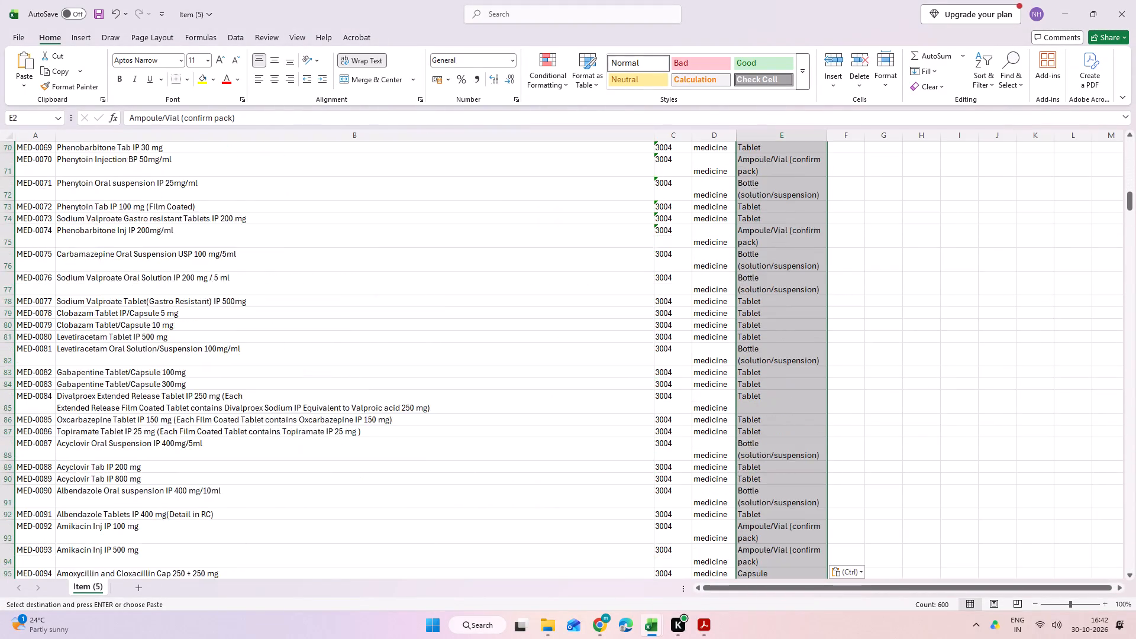
scroll(974, 191, "down", 20)
scroll(974, 191, "down", 3)
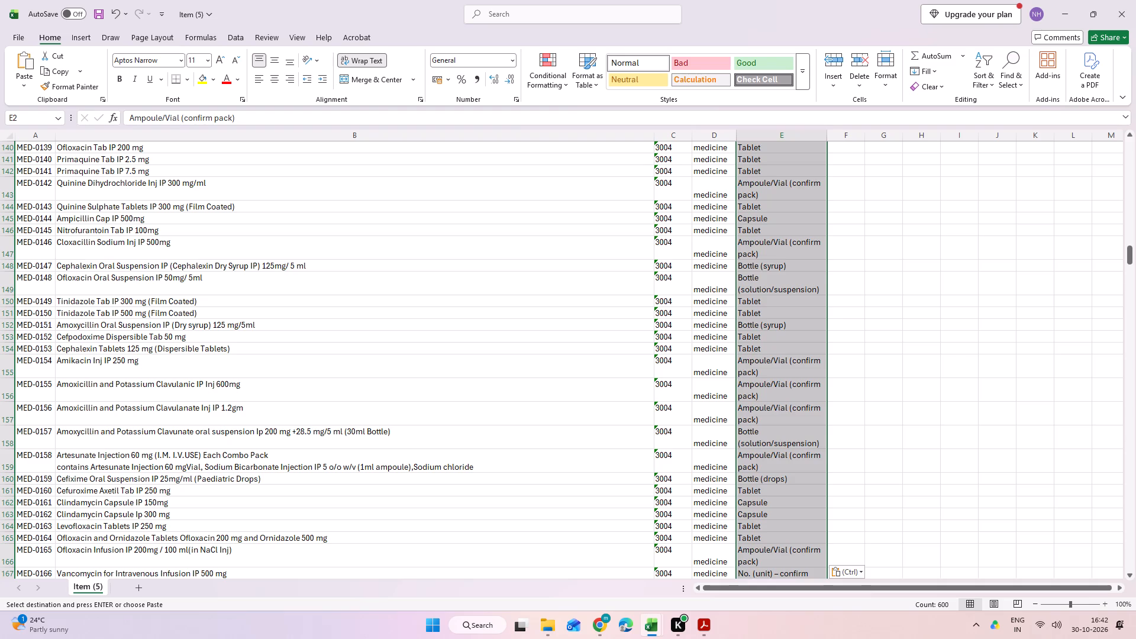
left_click_drag(1132, 256, 1135, 576)
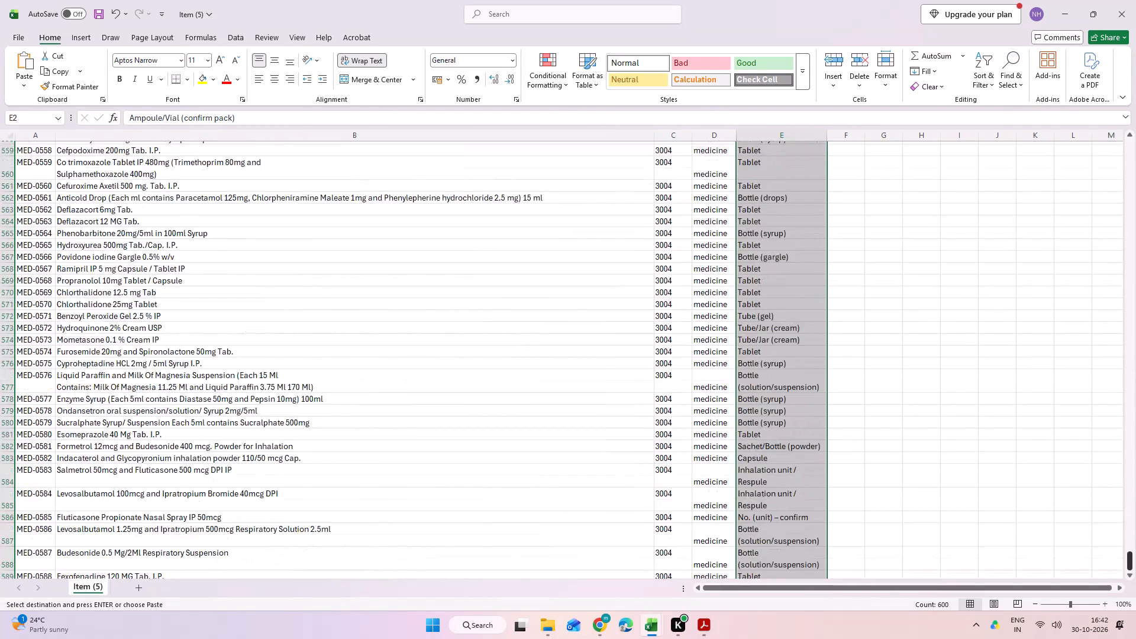
Auto-fit the column widths across the whole Item (5) sheet so item names and units fit their cells.
left_click_drag(1135, 576, 1135, 573)
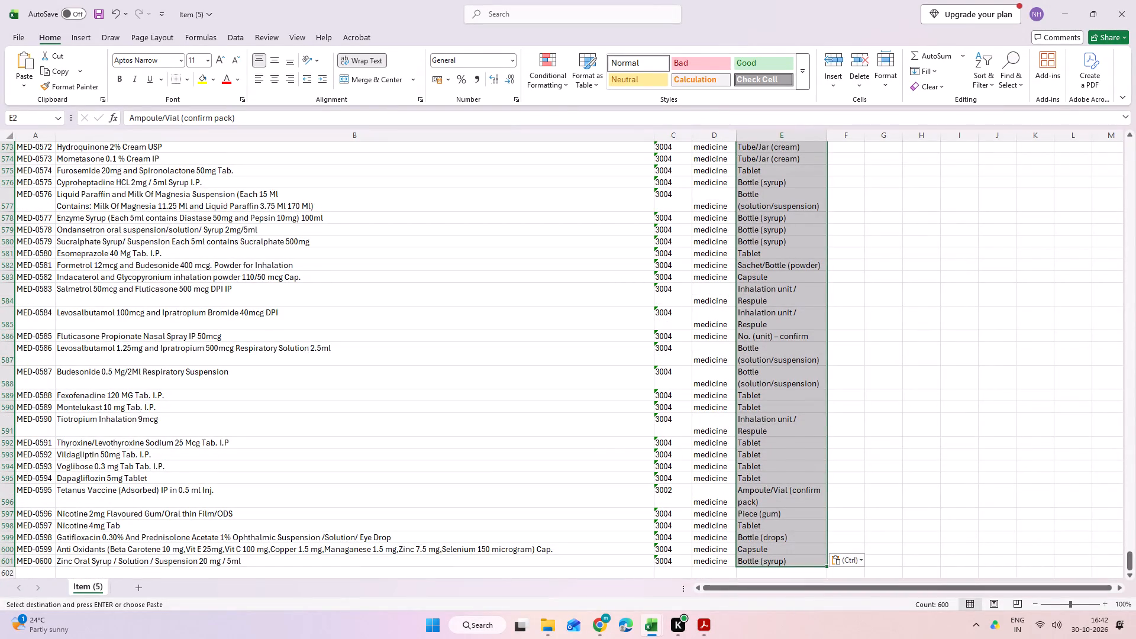
left_click(4, 140)
left_click_drag(656, 137, 1005, 143)
double_click(12, 154)
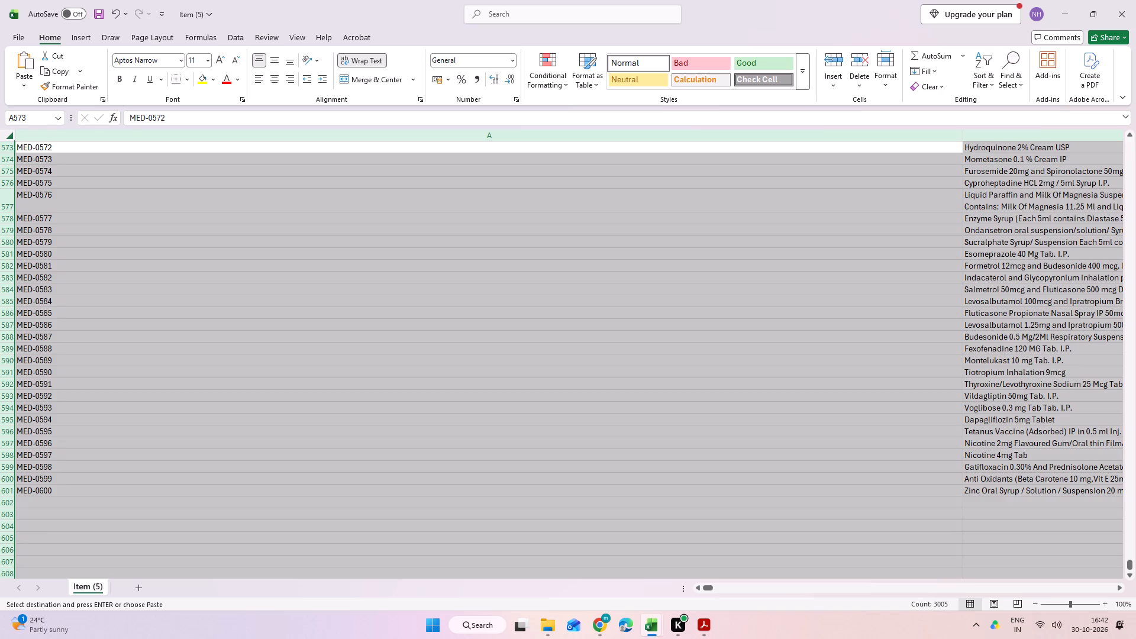
scroll(124, 201, "up", 8)
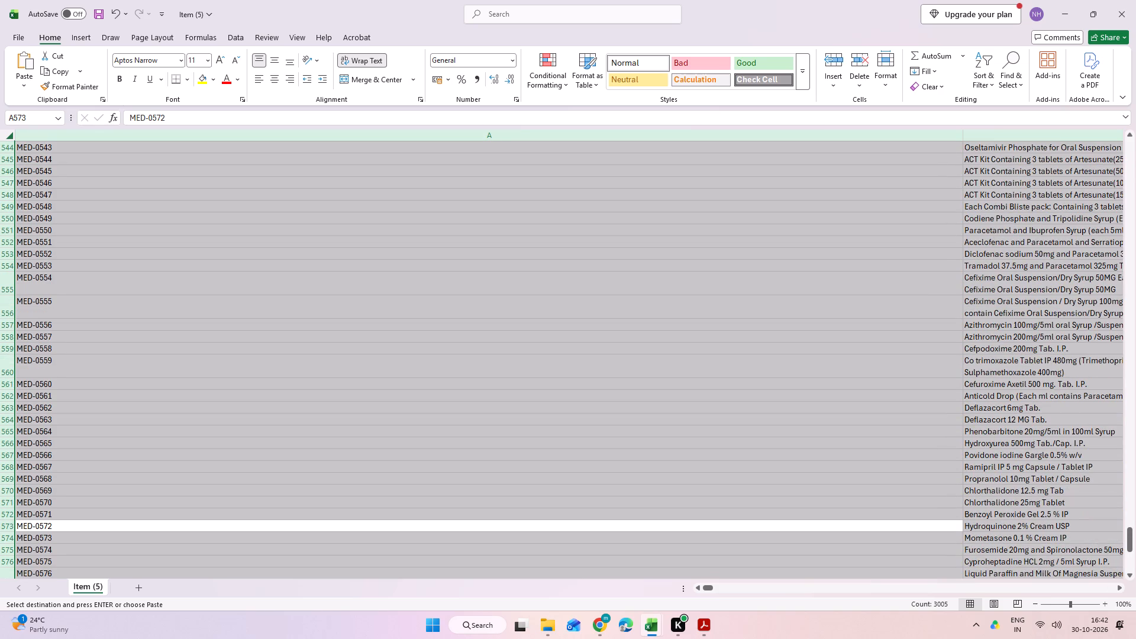
left_click_drag(1134, 542, 1135, 115)
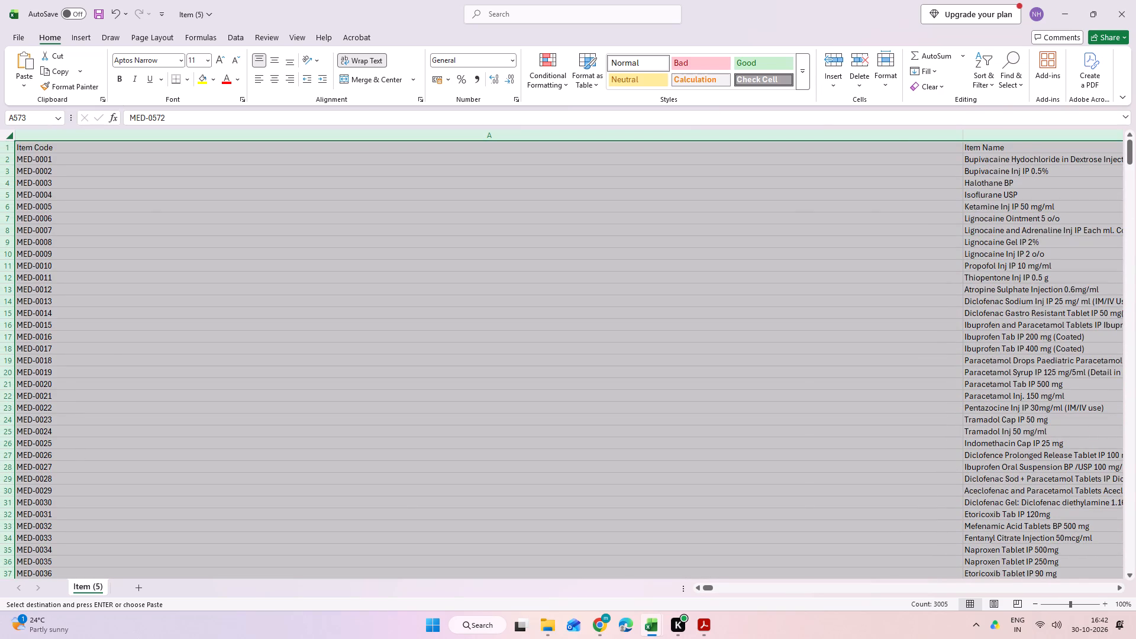
double_click(964, 139)
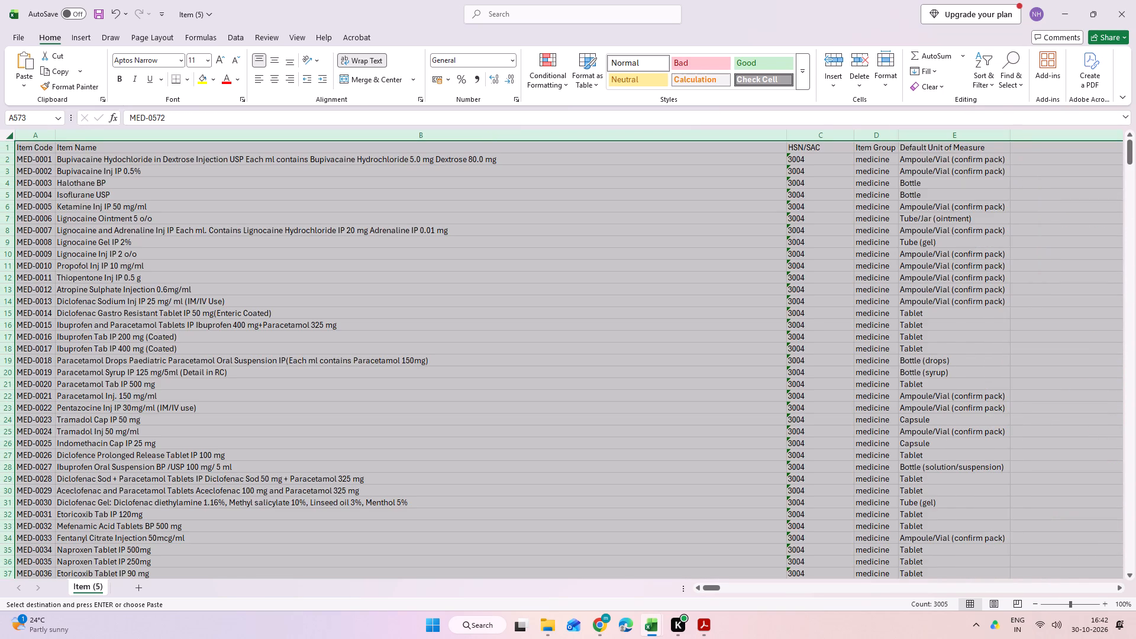
Review the Item (5) rows from the top towards the end for item names broken over two lines.
left_click(534, 264)
scroll(751, 263, "down", 19)
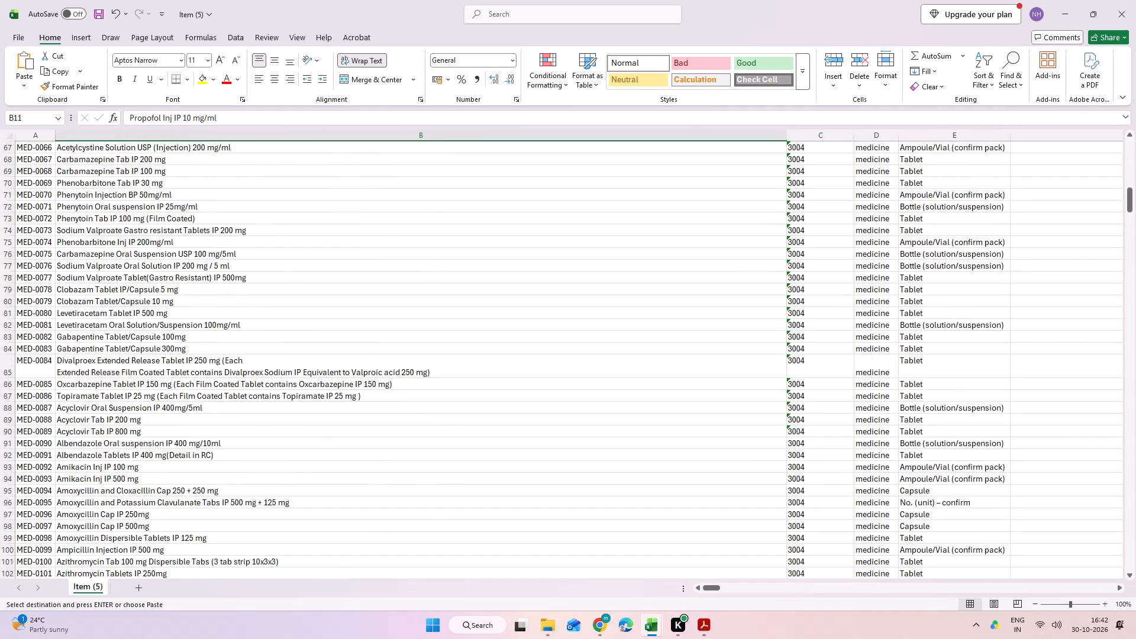
scroll(751, 263, "down", 20)
scroll(751, 263, "down", 20)
scroll(751, 263, "down", 2)
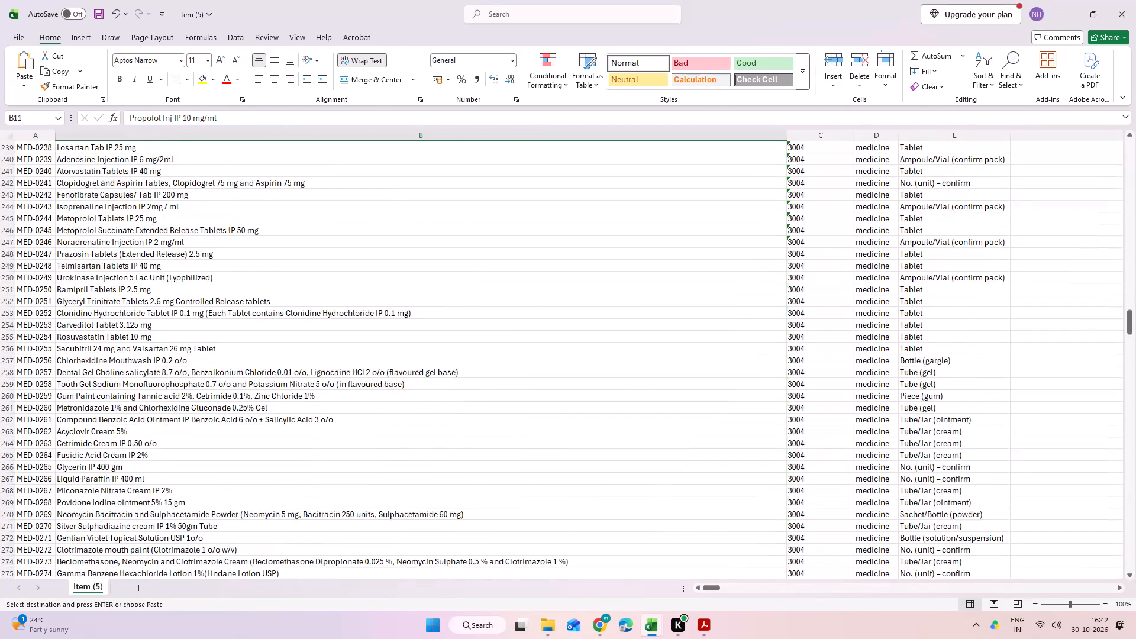
scroll(751, 263, "down", 14)
scroll(751, 263, "down", 20)
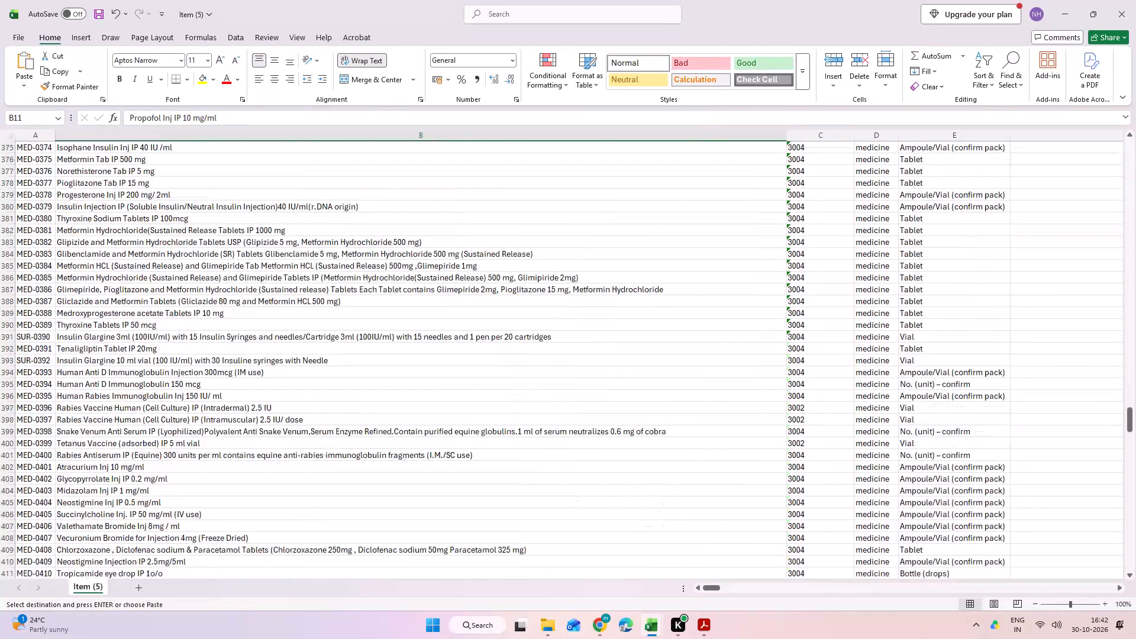
scroll(751, 263, "down", 20)
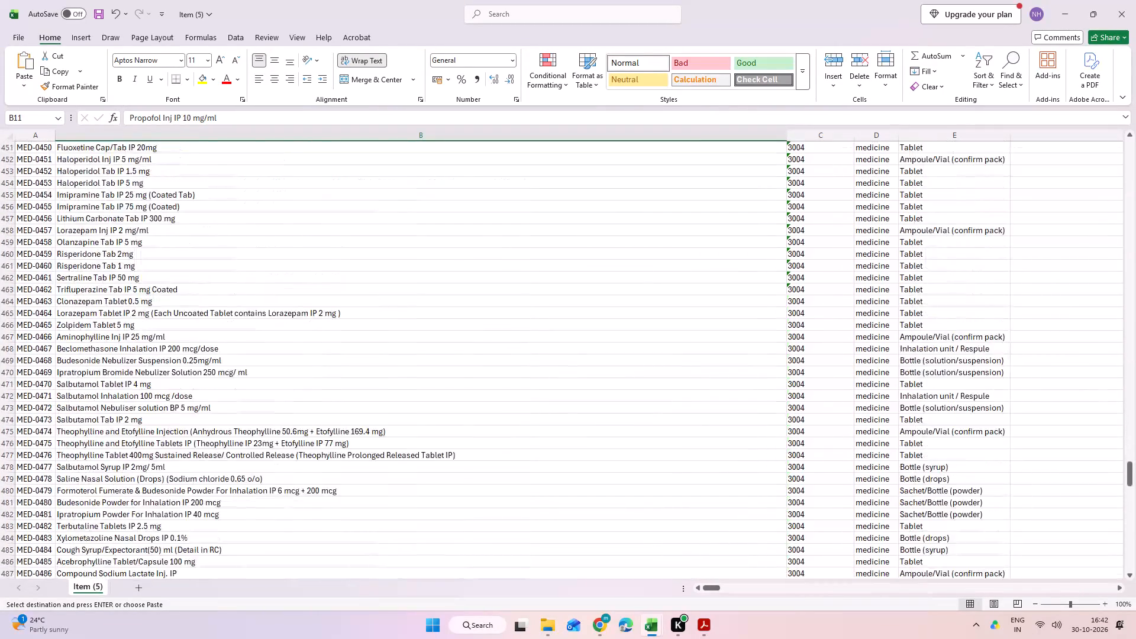
scroll(751, 263, "down", 20)
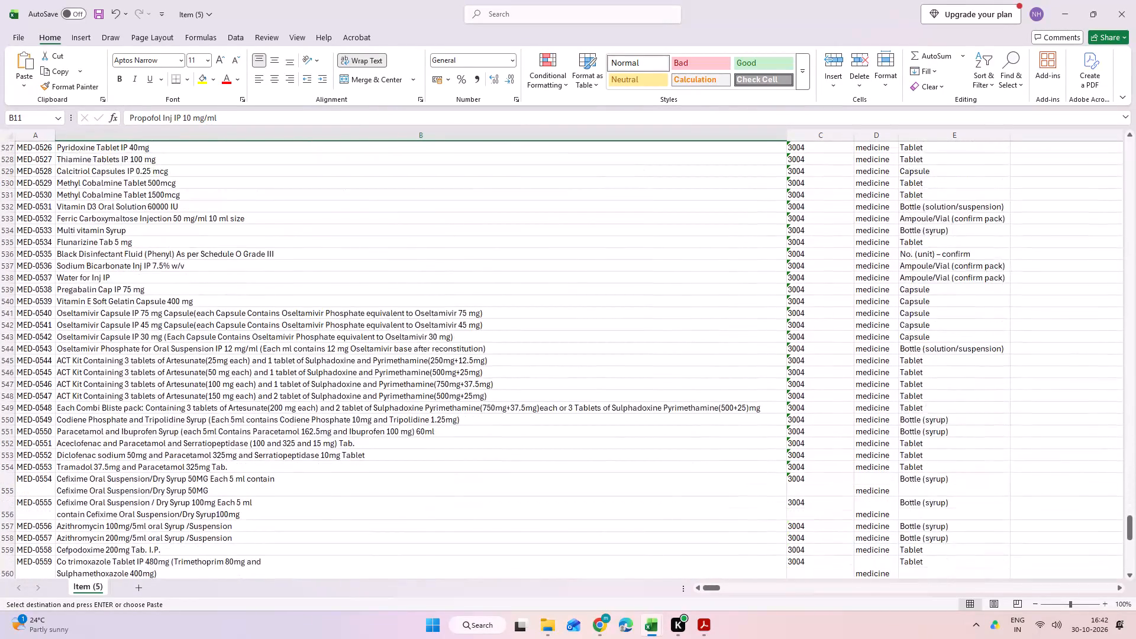
scroll(751, 263, "down", 2)
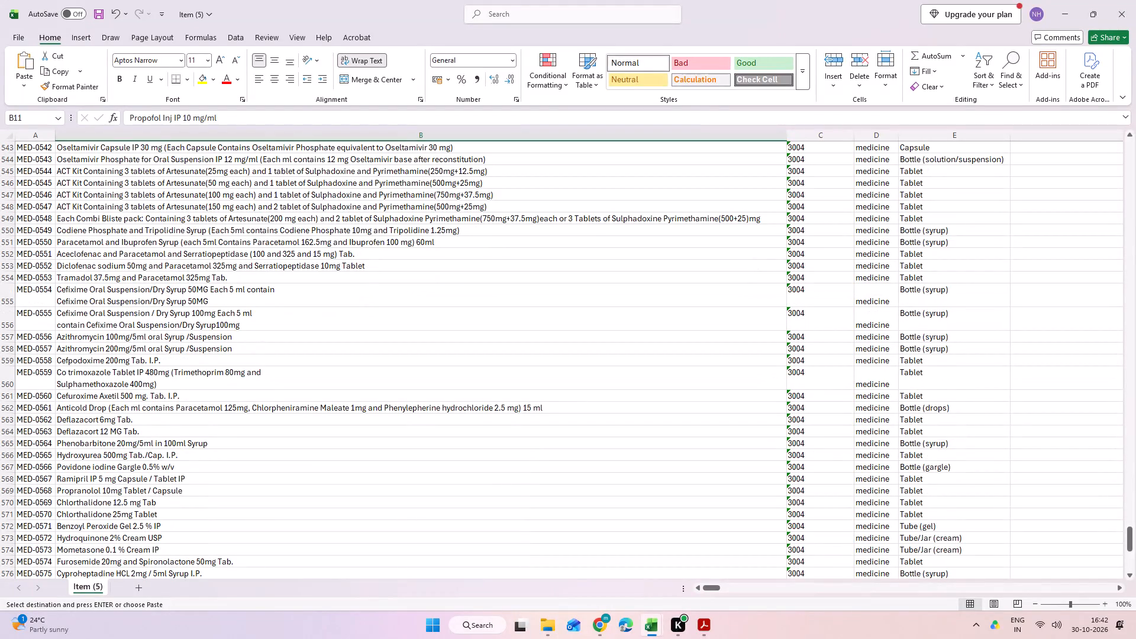
Replace the line break in the Cefixime 50MG item name in B555 with a space.
double_click(350, 292)
key("space")
key("Delete")
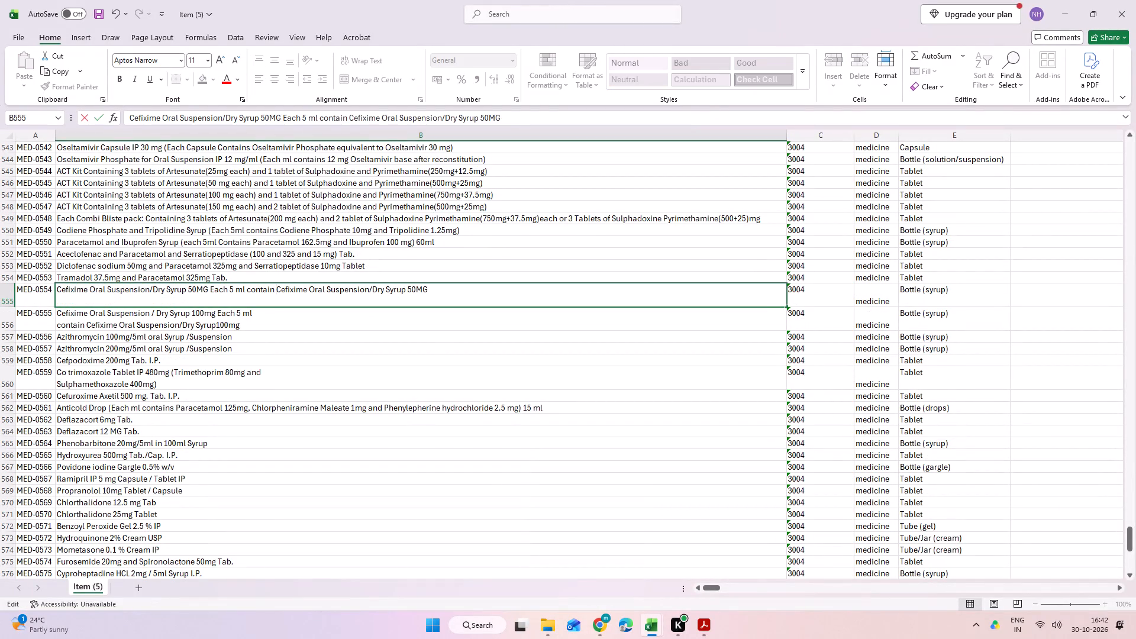
left_click(1098, 317)
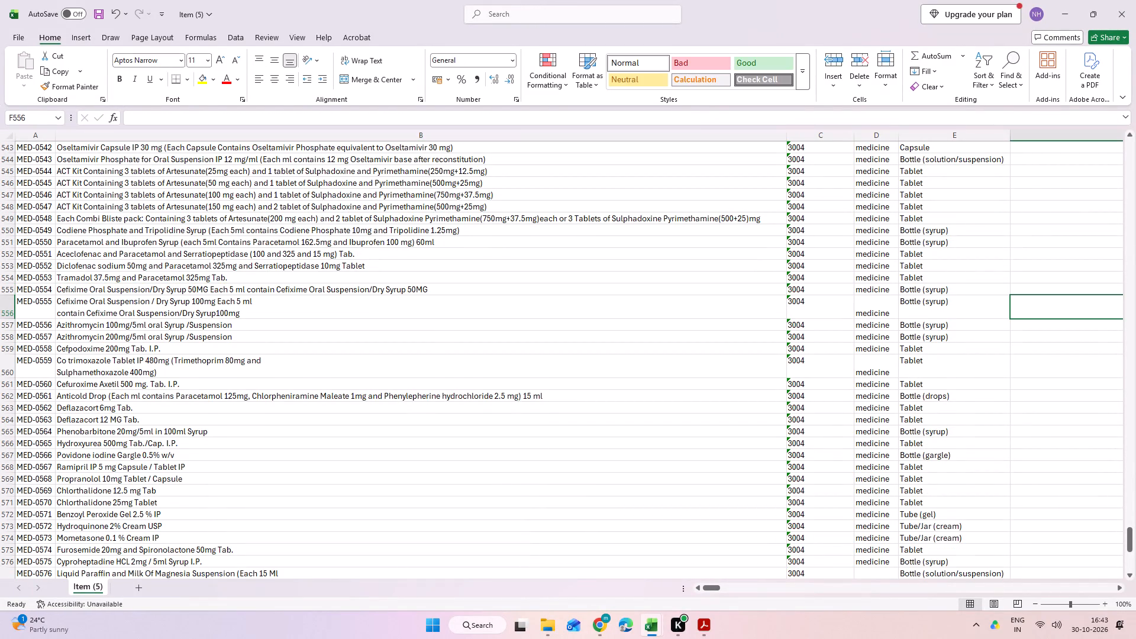
Save the Item (5) file and close it.
key("ctrl+s")
left_click(1135, 0)
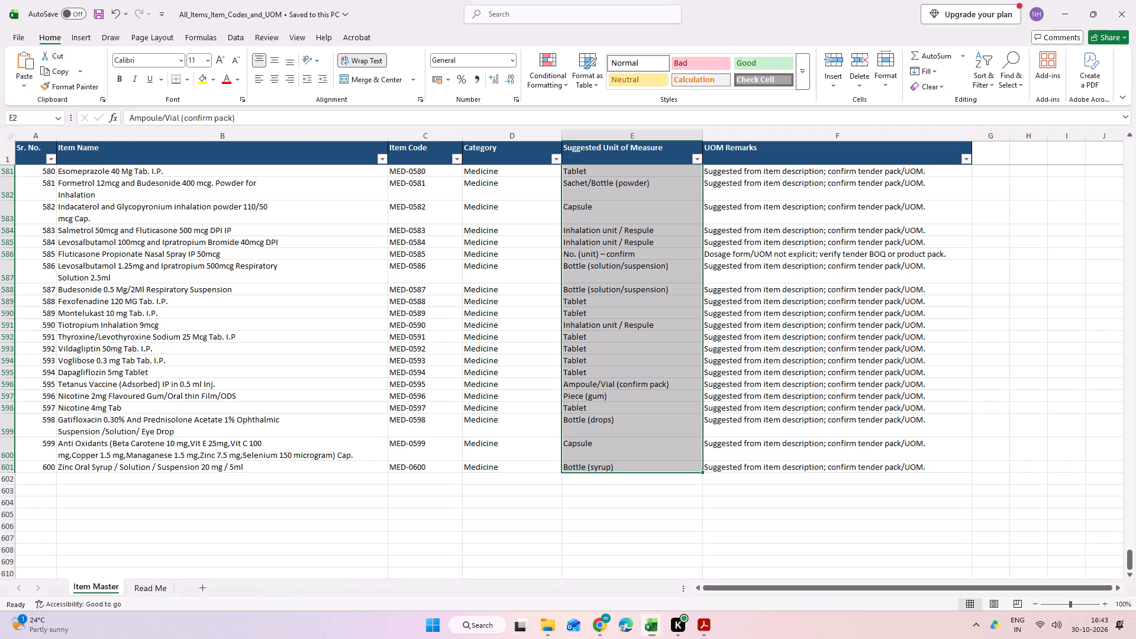
Switch to the ERP's Item Import page in Chrome, dismiss the Export Data dialog and delete the attached Item (2).csv.
key("alt+Tab")
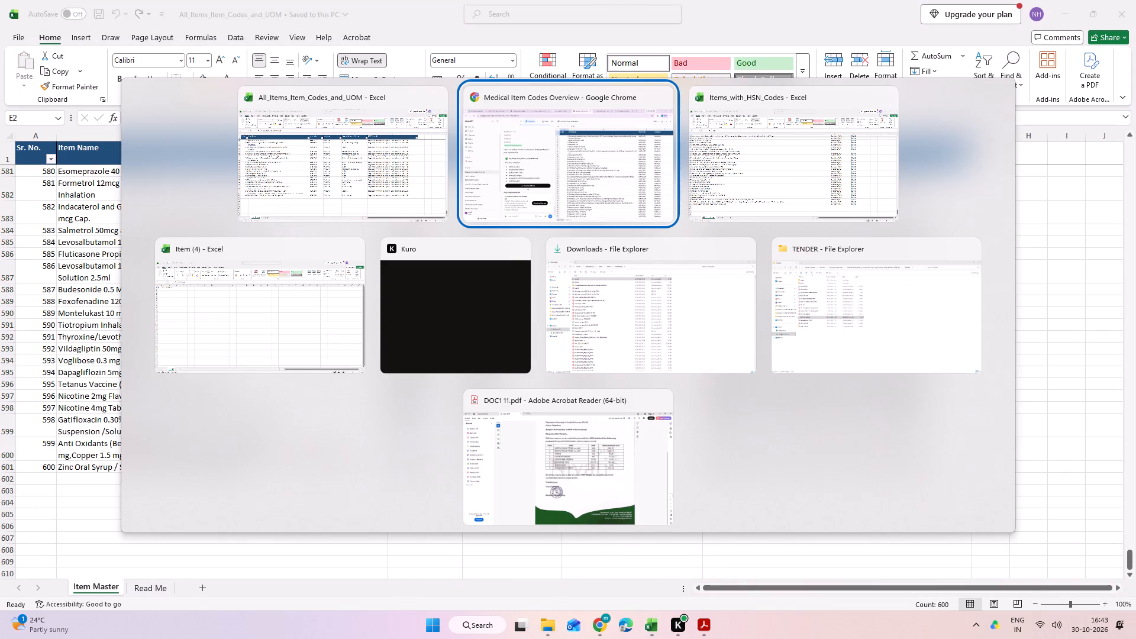
left_click(519, 0)
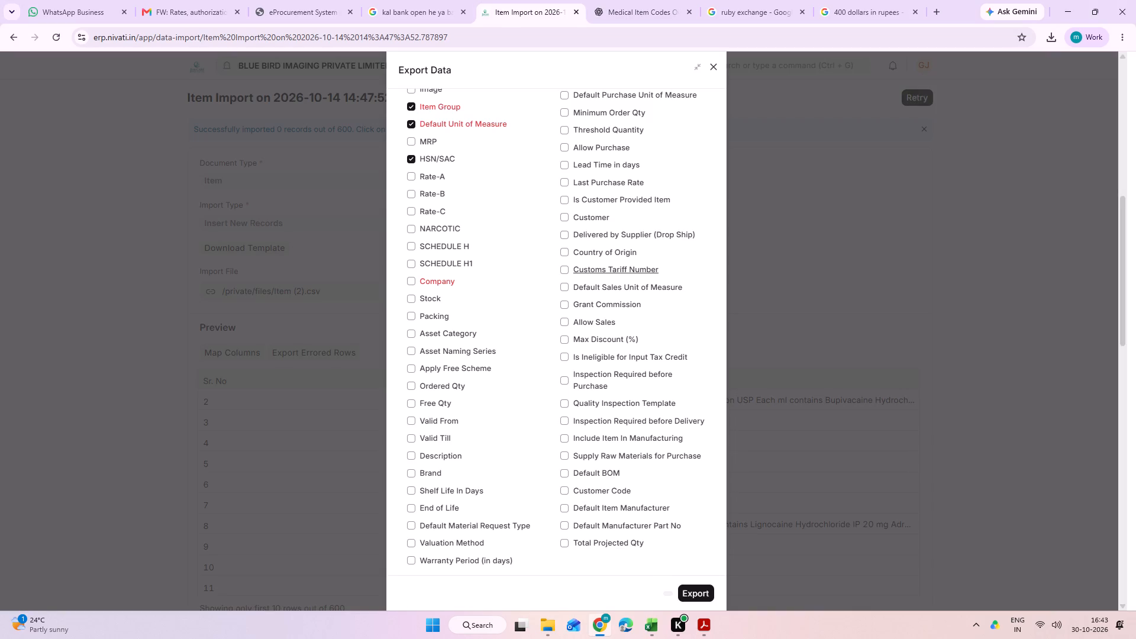
left_click(715, 64)
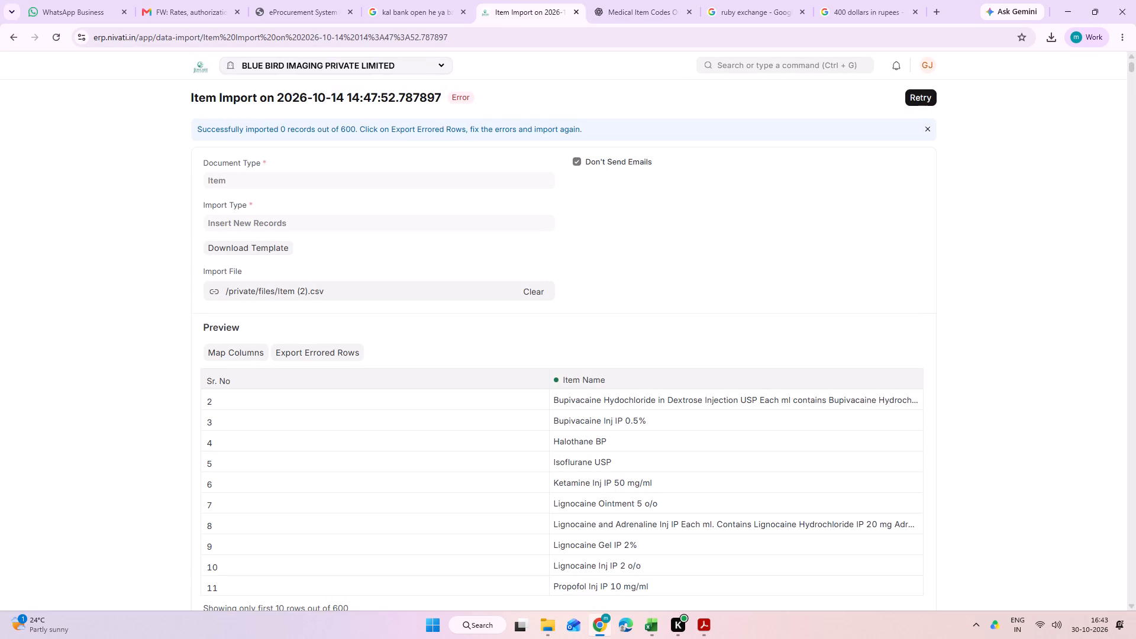
left_click(529, 295)
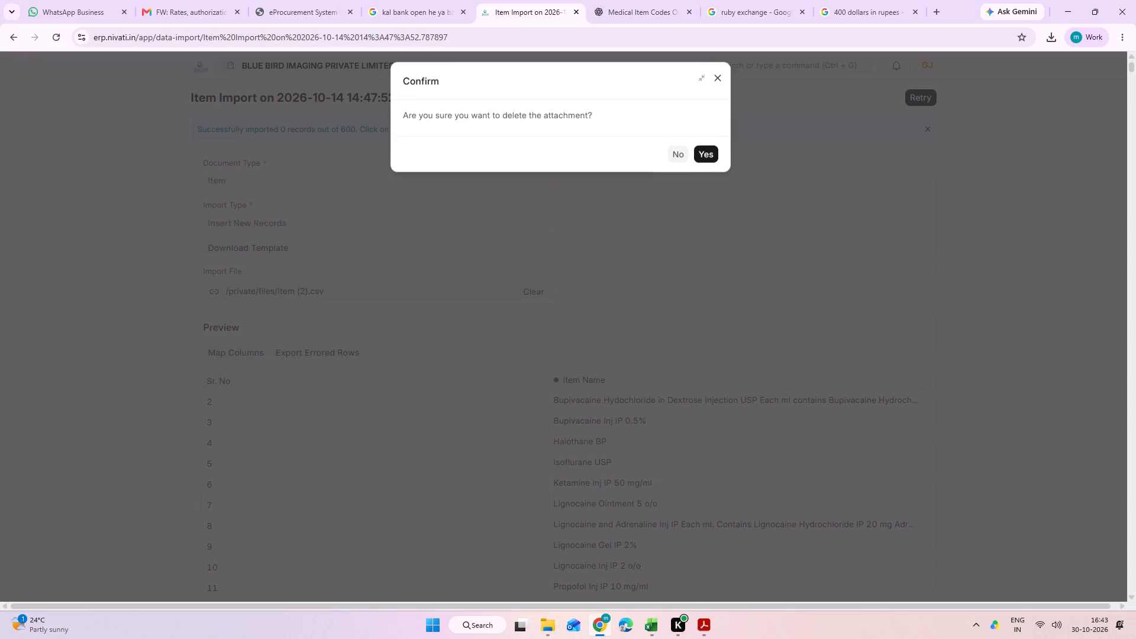
left_click(712, 167)
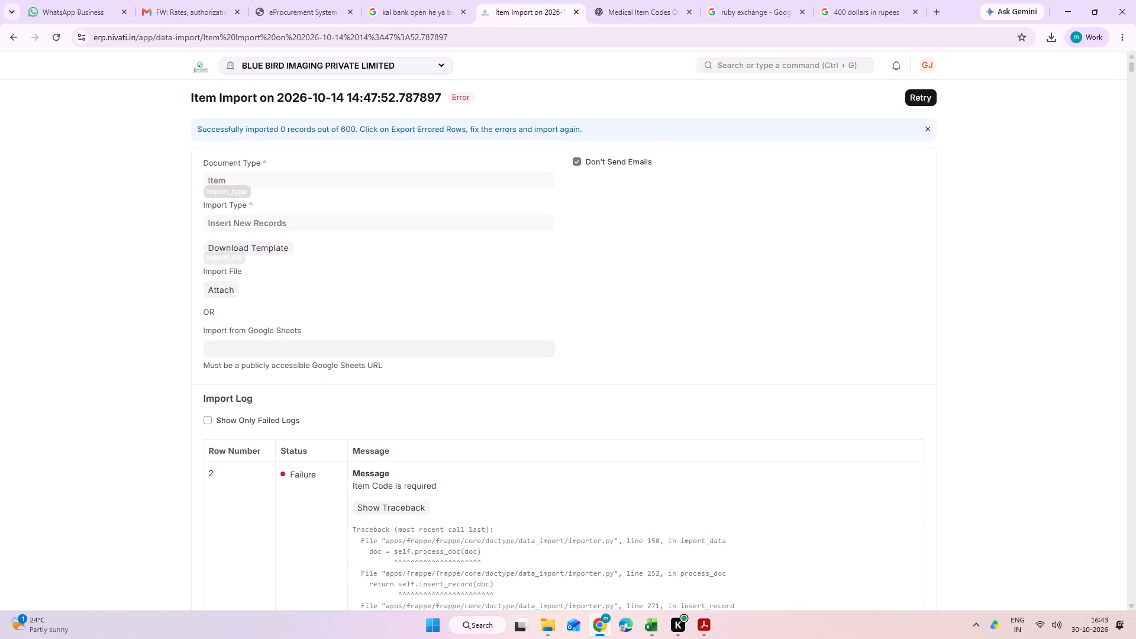
Attach Item (5).csv from Downloads as the import file and upload it as private.
left_click(231, 292)
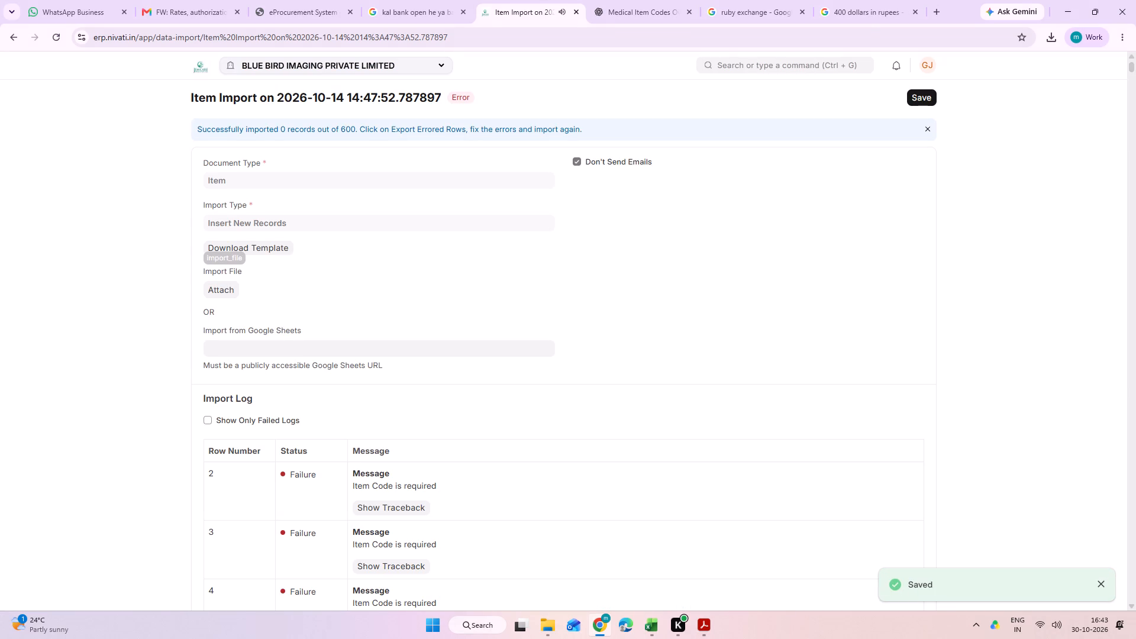
left_click(227, 290)
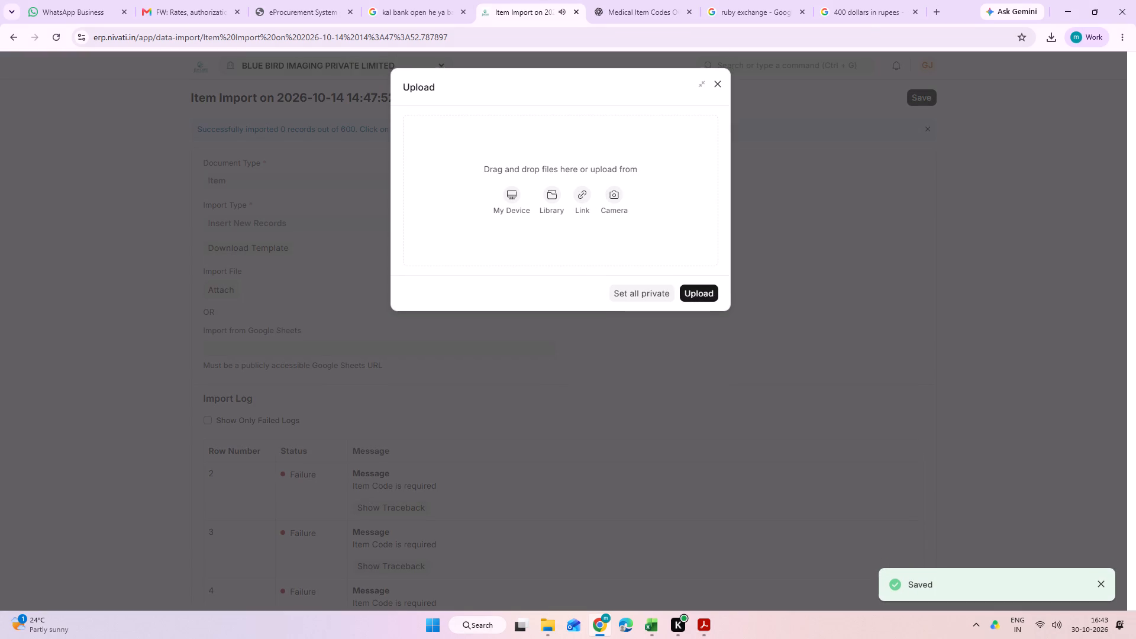
left_click(516, 202)
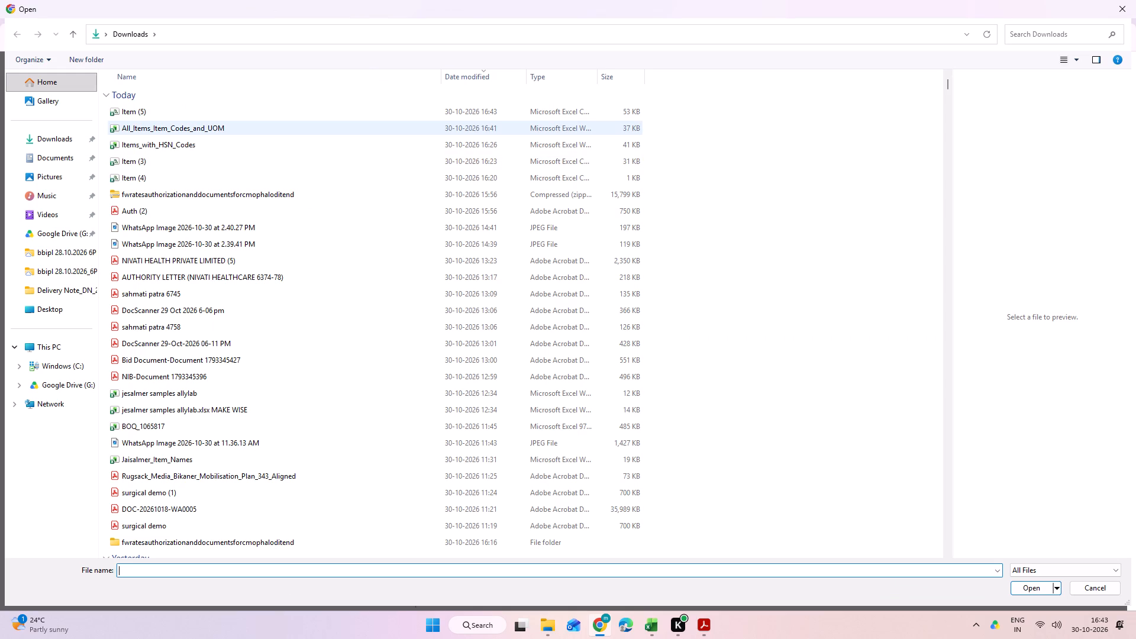
double_click(154, 116)
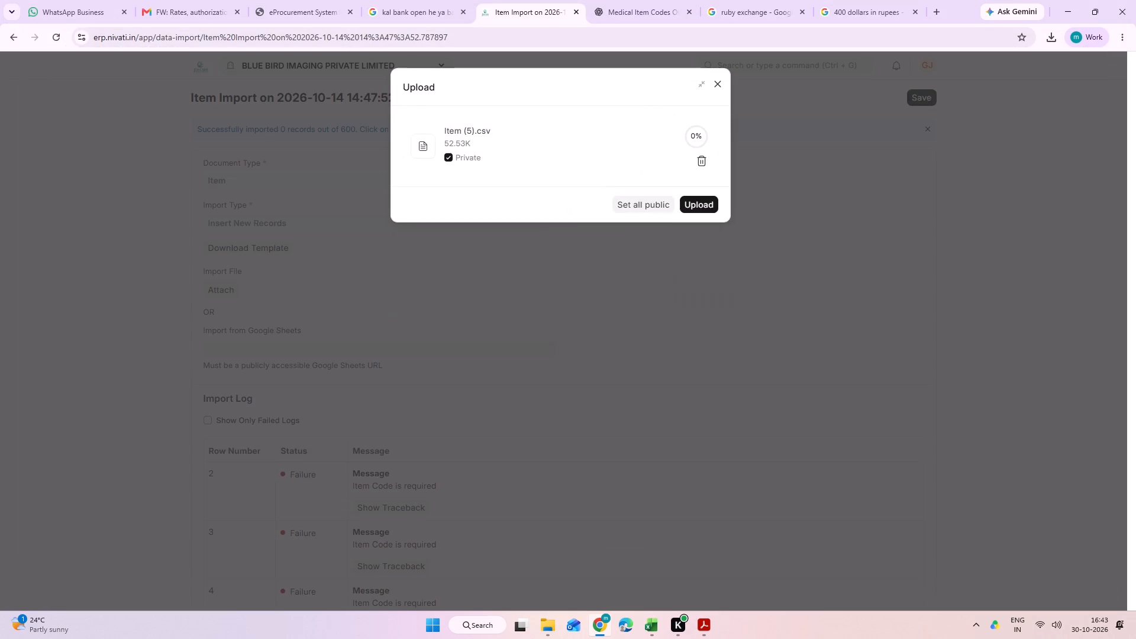
left_click(702, 204)
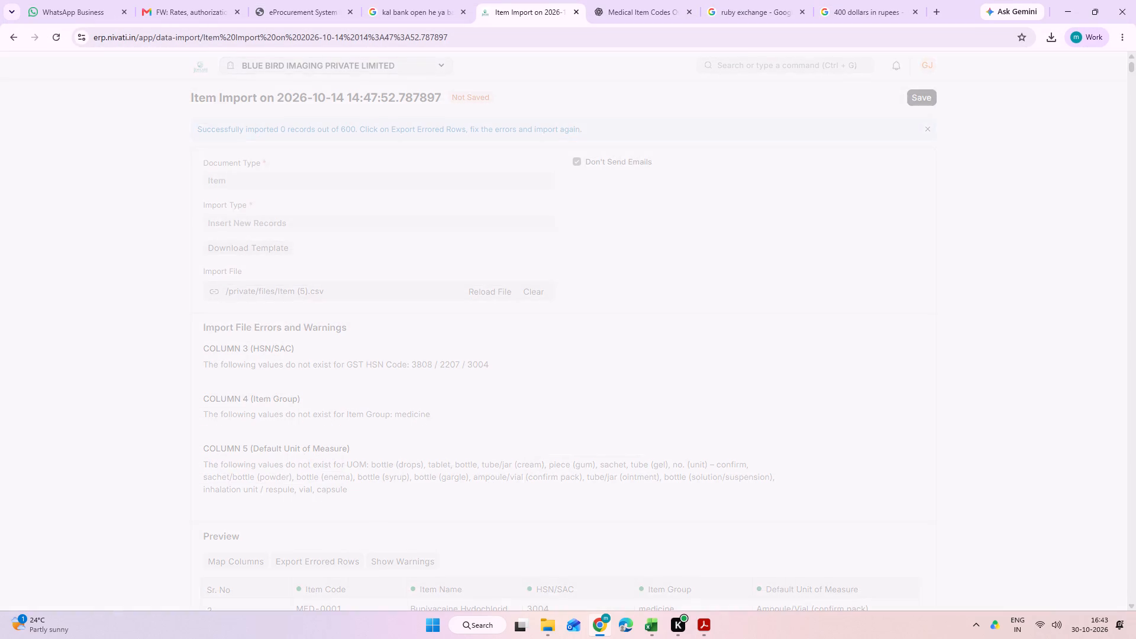
Examine the import file errors and warnings, the data preview and the import log for the uploaded file.
scroll(689, 273, "down", 5)
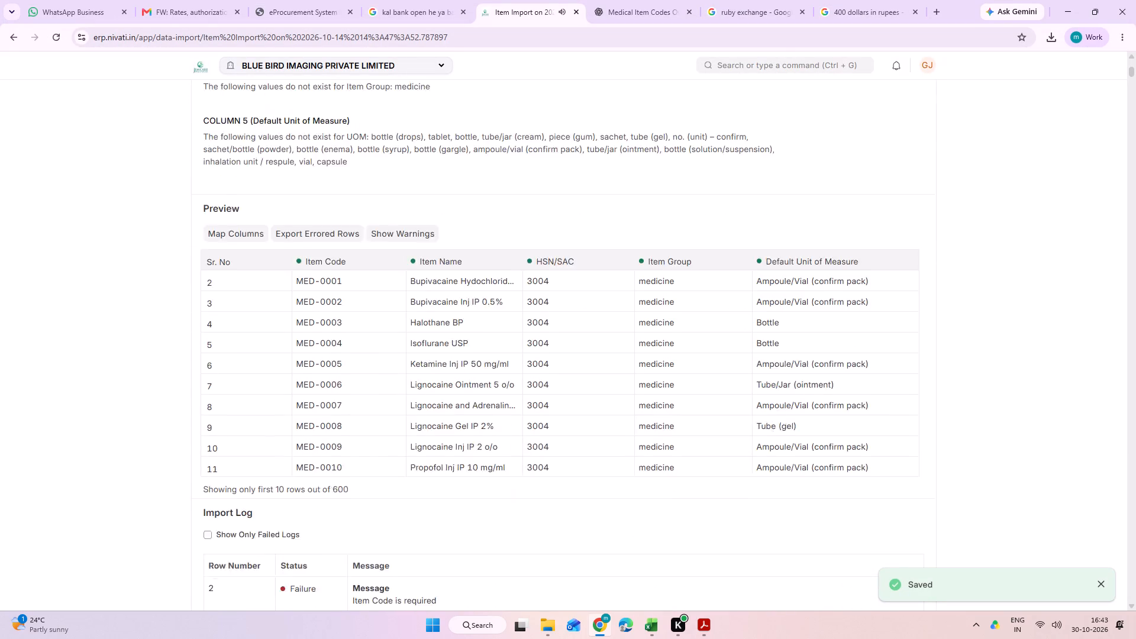
scroll(689, 273, "down", 5)
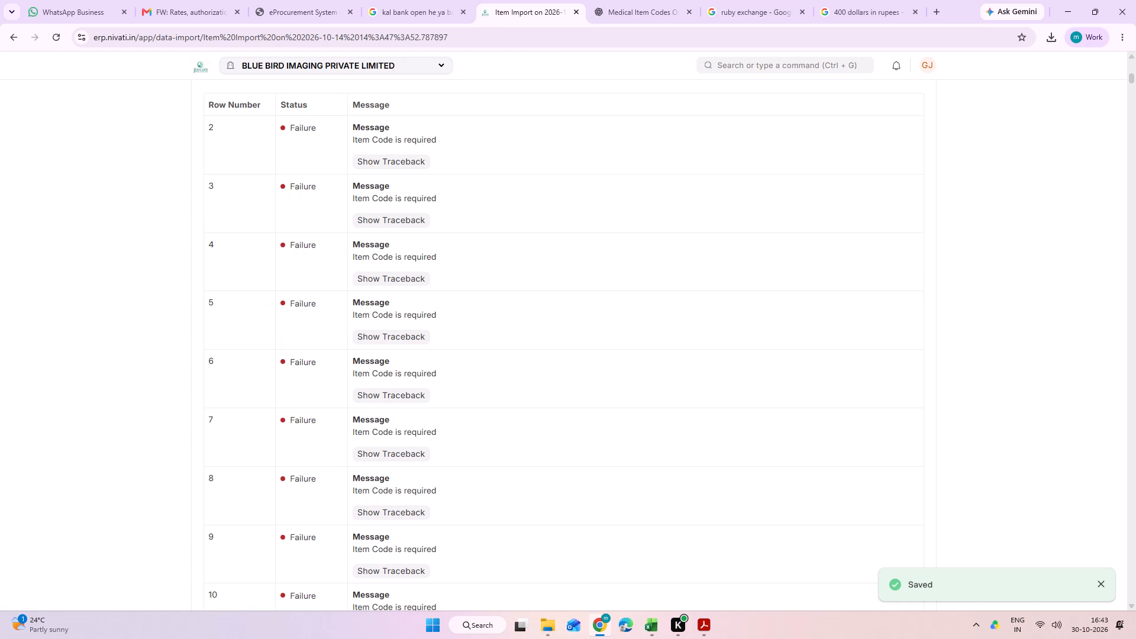
scroll(682, 286, "up", 4)
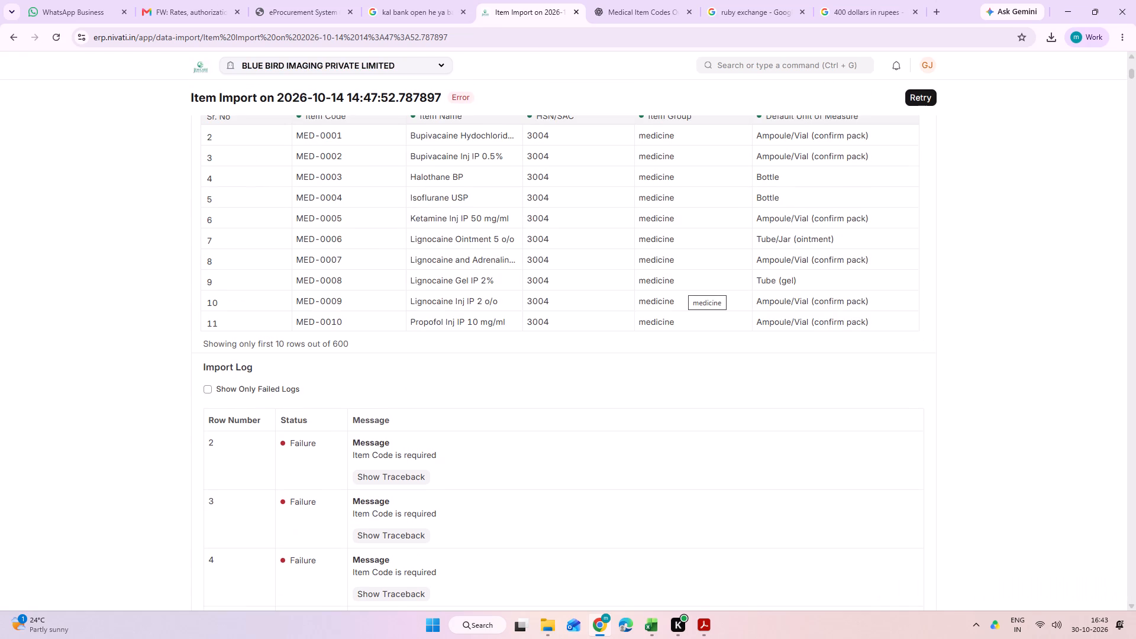
scroll(682, 286, "up", 6)
scroll(757, 246, "up", 3)
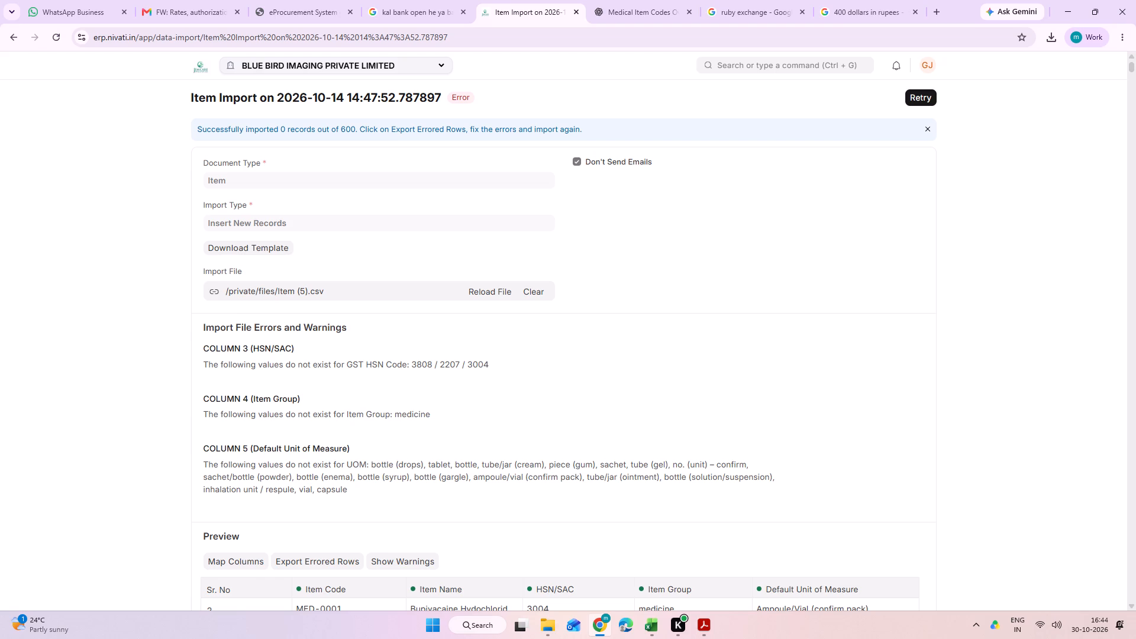
scroll(749, 262, "down", 1)
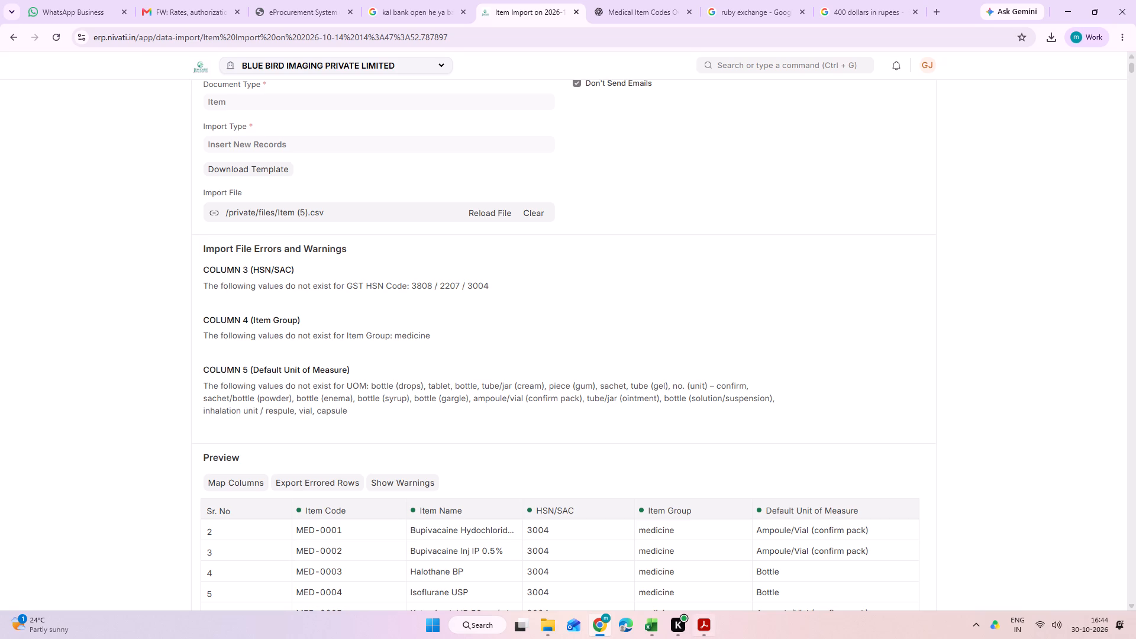
Open the Item (3) file from the Downloads folder in Excel to view it, and close it again.
key("alt+Tab")
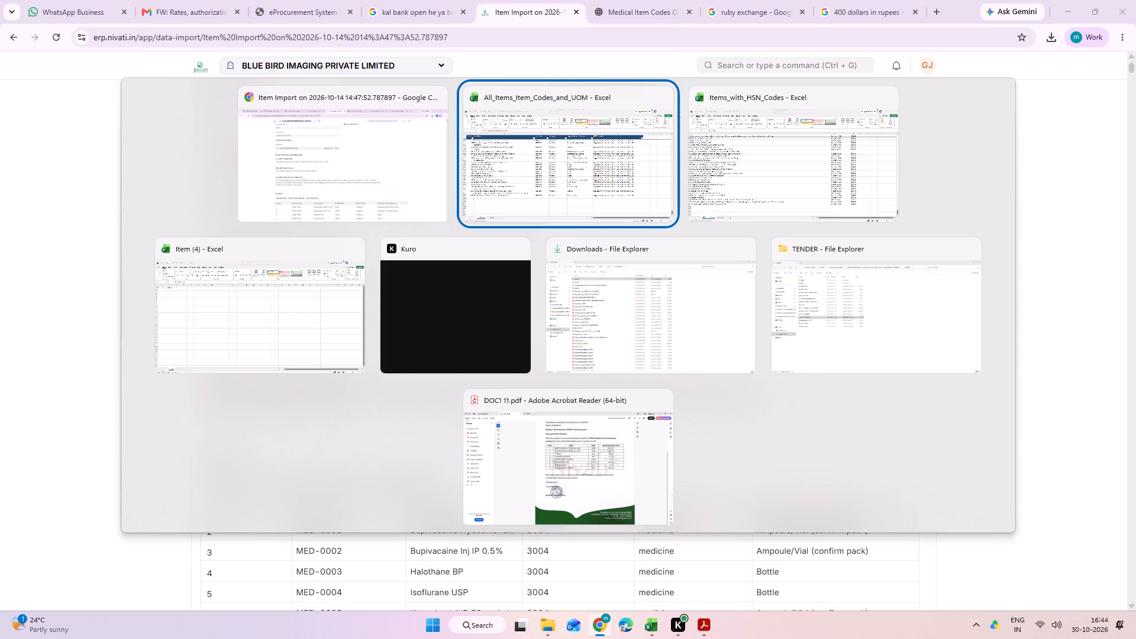
key("alt+Tab")
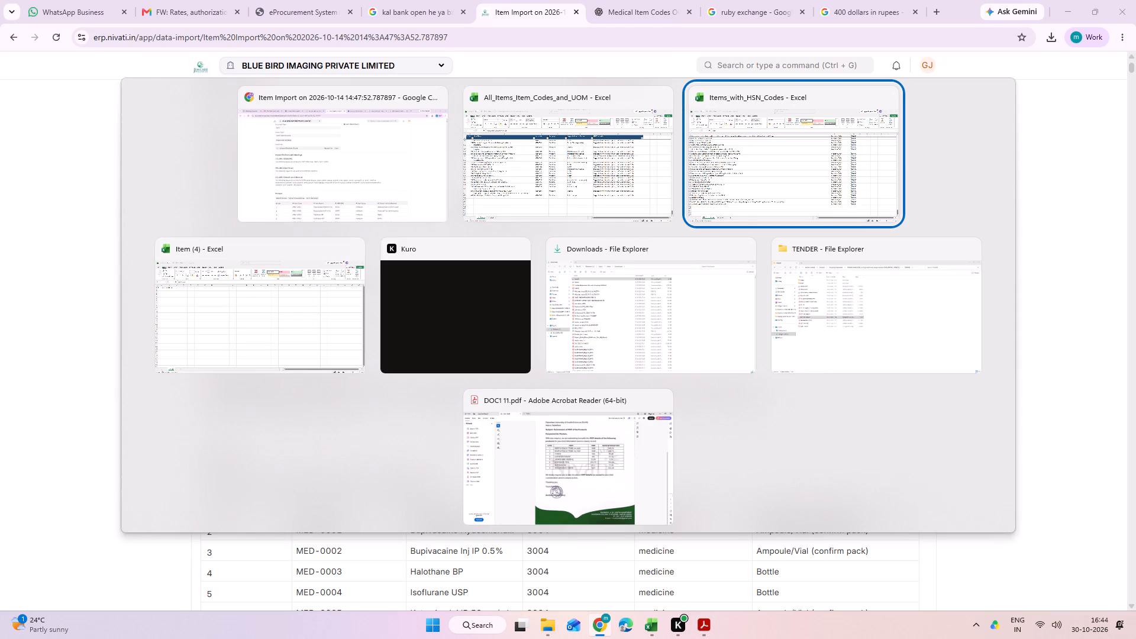
left_click(660, 308, "alt")
left_click(753, 232)
double_click(210, 102)
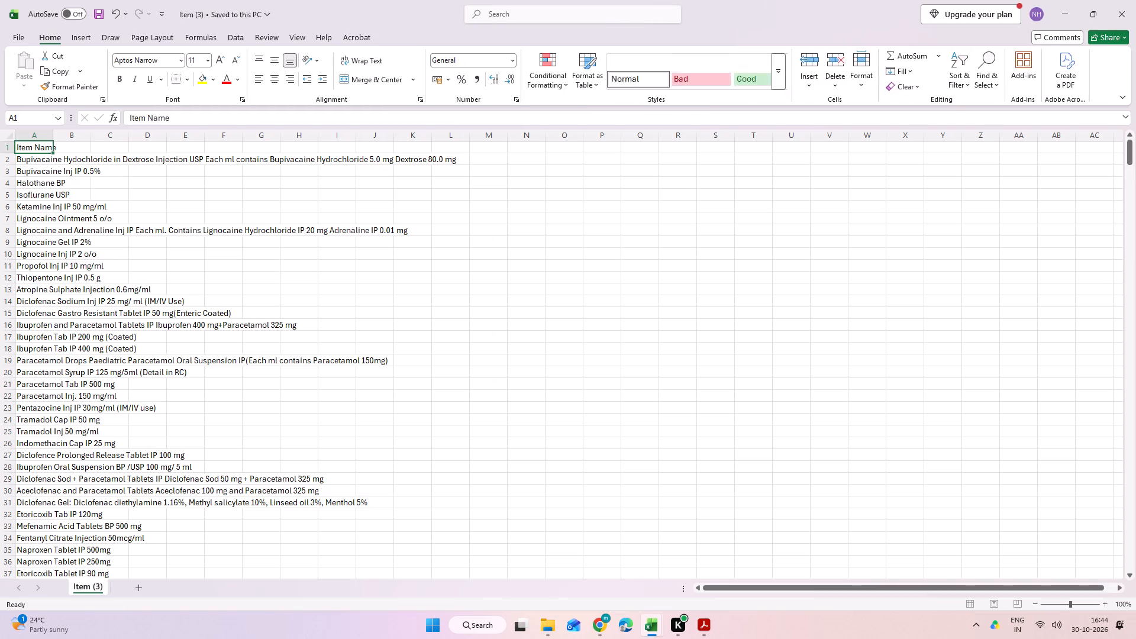
left_click(1135, 0)
Close the open Excel workbooks, saving the changes to Items_with_HSN_Codes and discarding those to Item (4).
left_click(1135, 0)
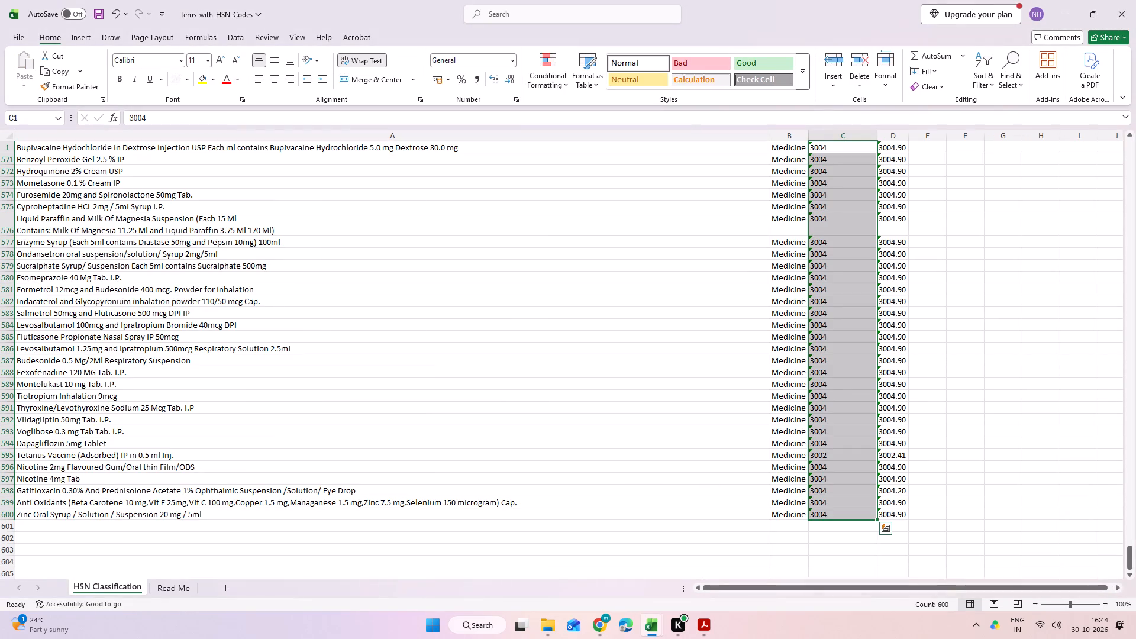
left_click(1131, 1)
left_click(571, 396)
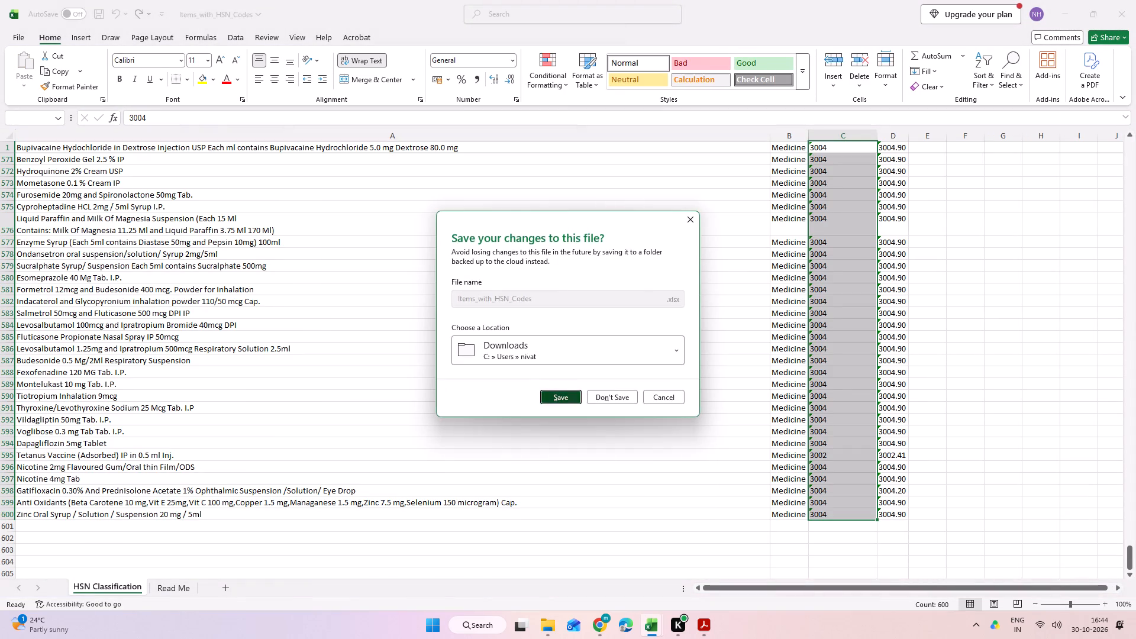
left_click(1135, 0)
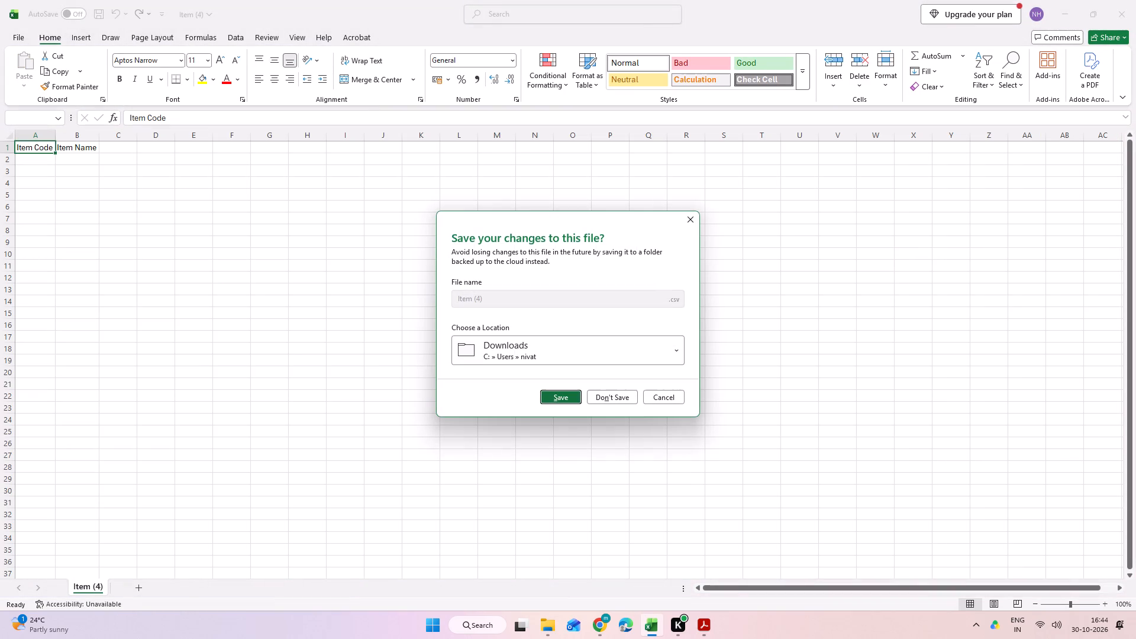
left_click(608, 397)
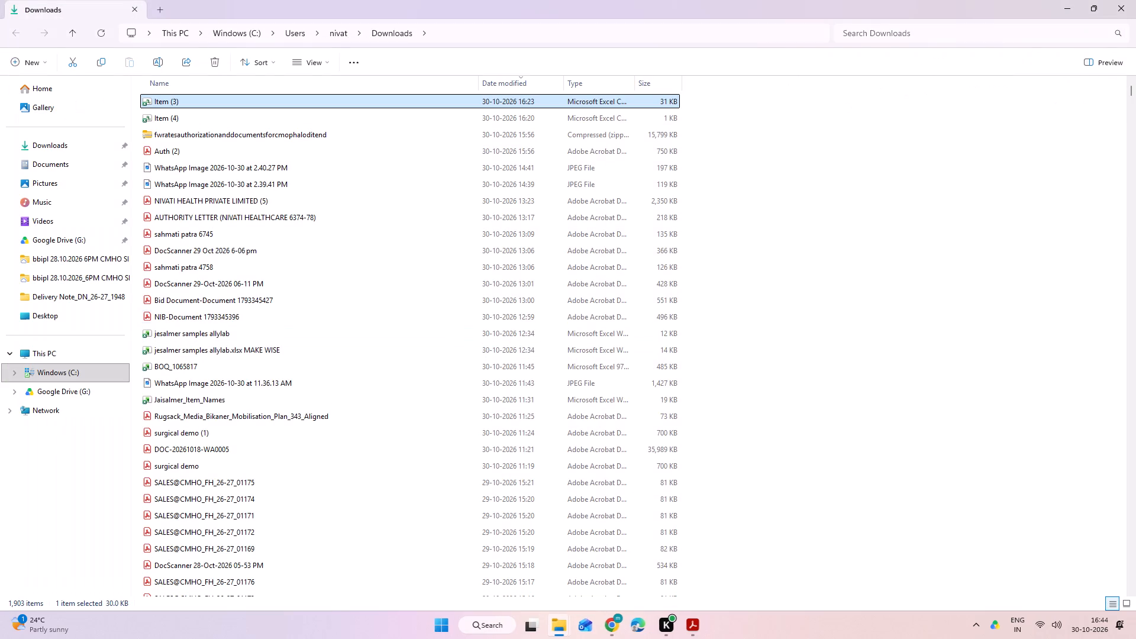
Open Item (5) from the refreshed Downloads folder and delete columns C to G, including HSN/SAC, Item Group and Default Unit of Measure.
right_click(763, 193)
left_click(819, 348)
left_click(816, 244)
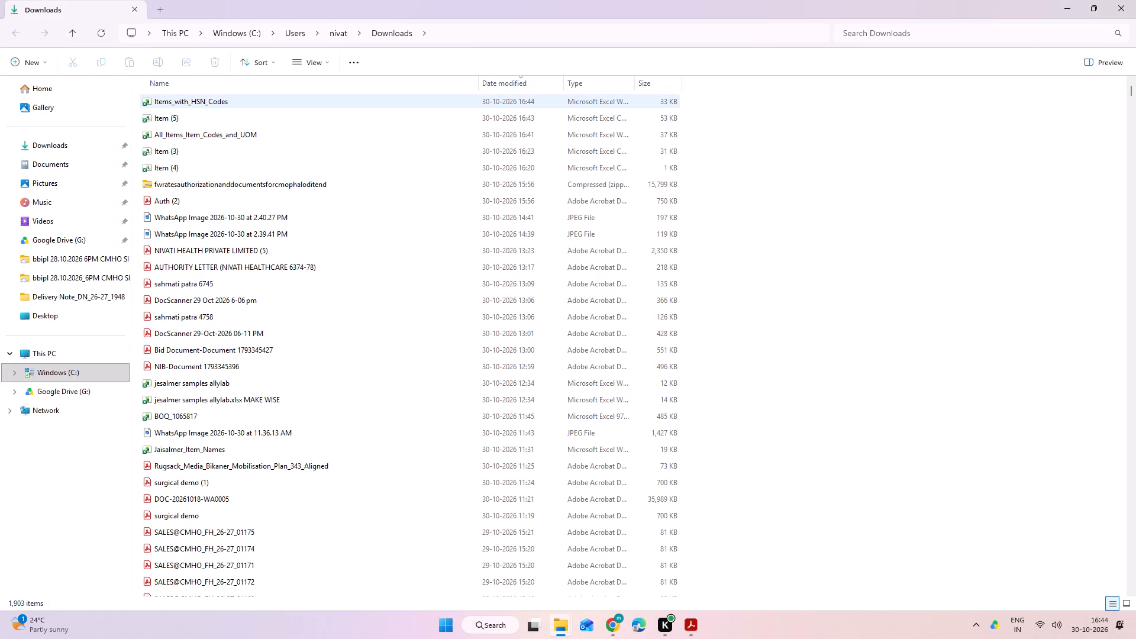
double_click(212, 116)
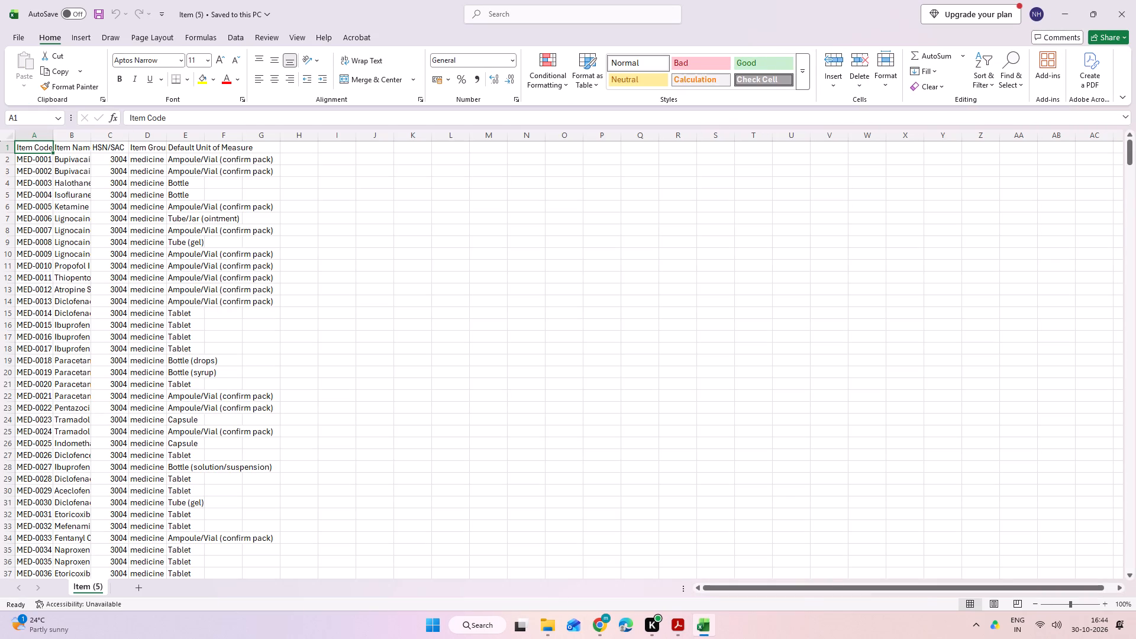
left_click_drag(102, 134, 277, 131)
key("ctrl+minus")
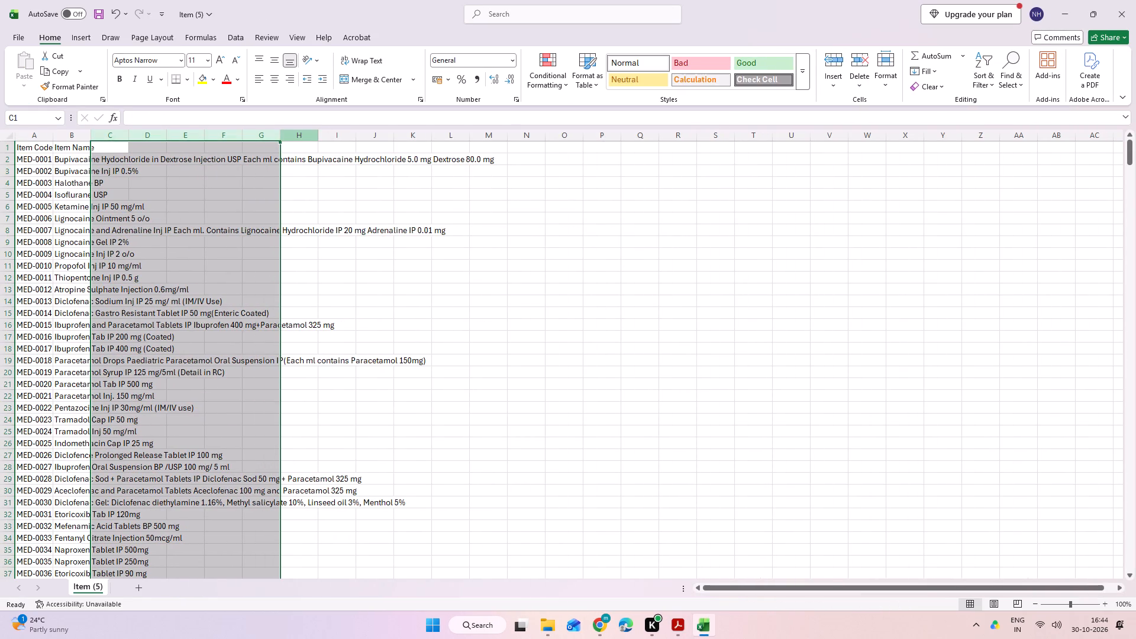
left_click(573, 269)
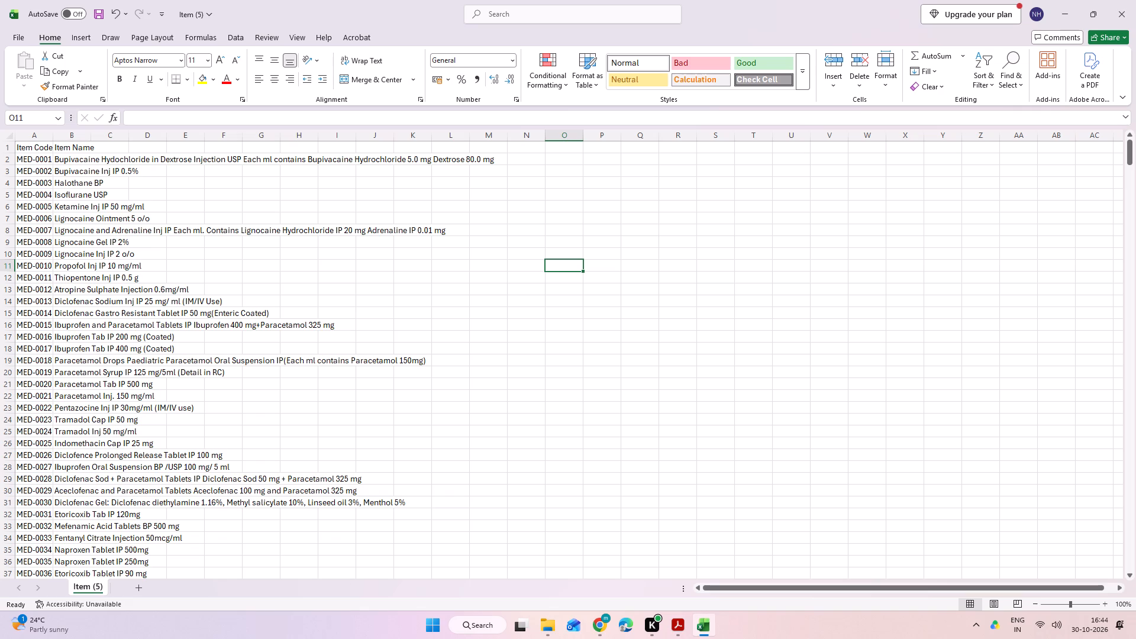
Fit the Item Name column's width to its contents, then save and close Item (5).
double_click(93, 131)
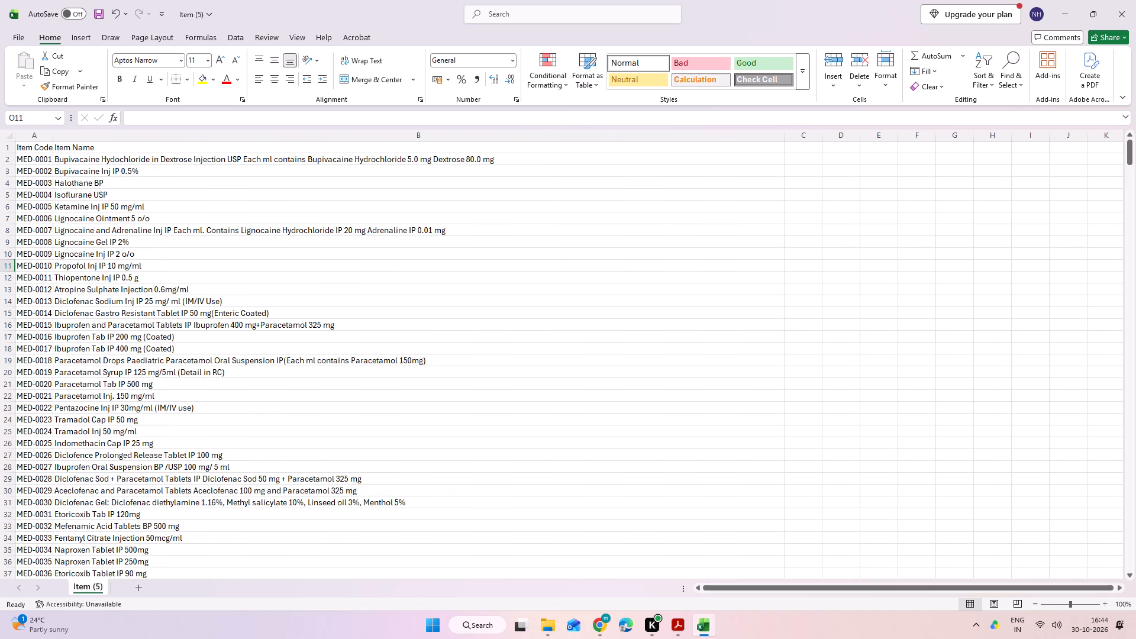
left_click(661, 230)
key("ctrl+s")
left_click(1135, 0)
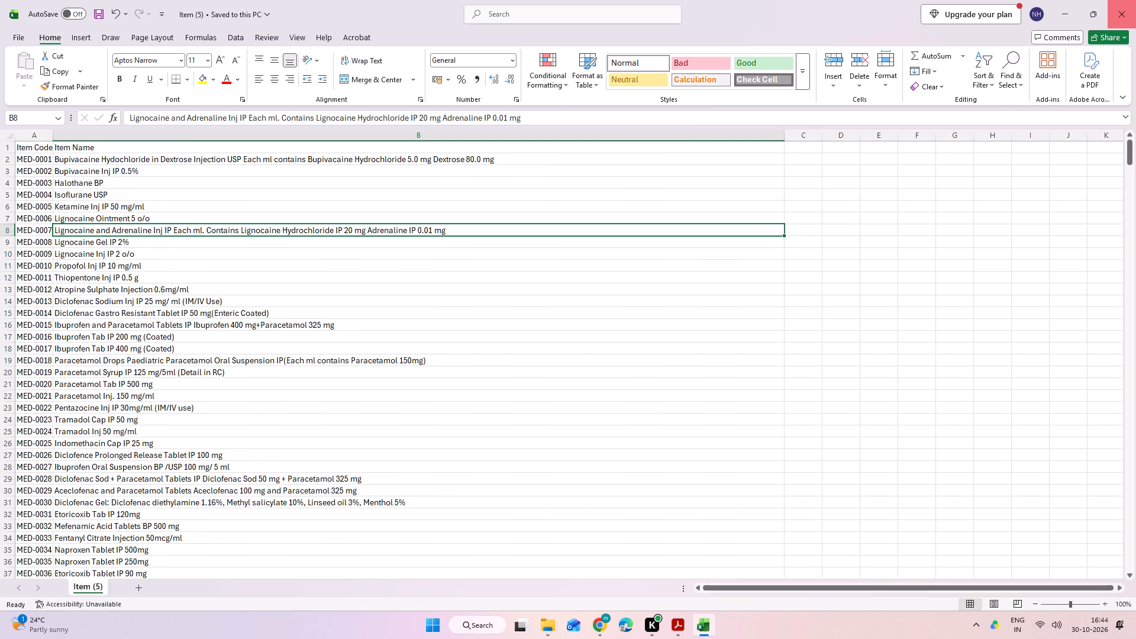
Switch to the ERP's Item Import page in Chrome and go back to the Data Import list.
key("alt+Tab")
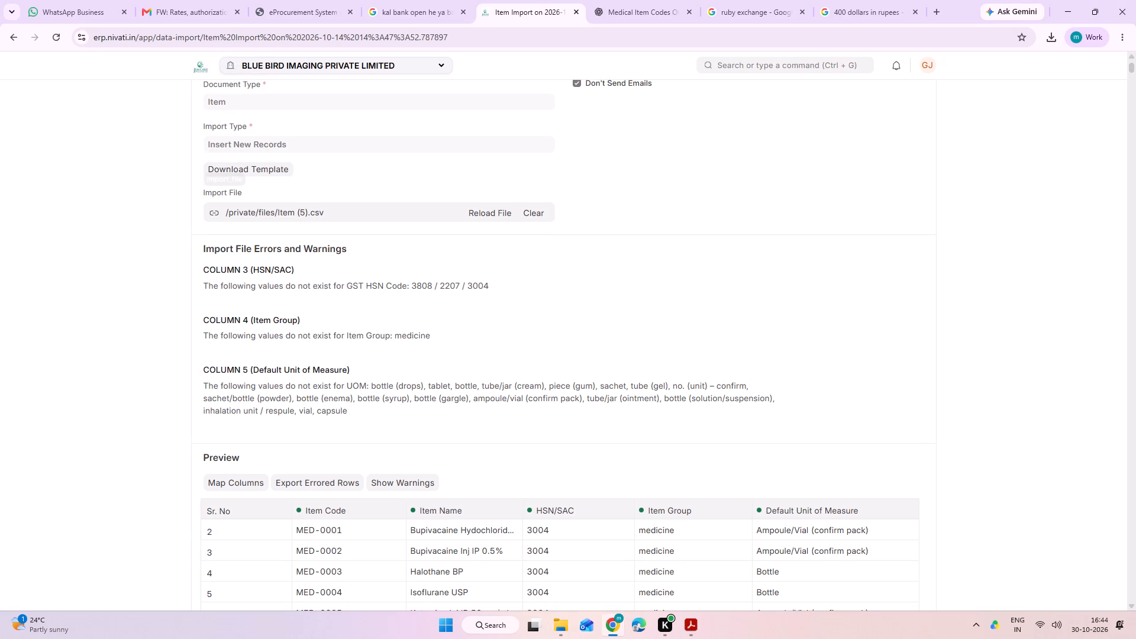
scroll(496, 200, "up", 10)
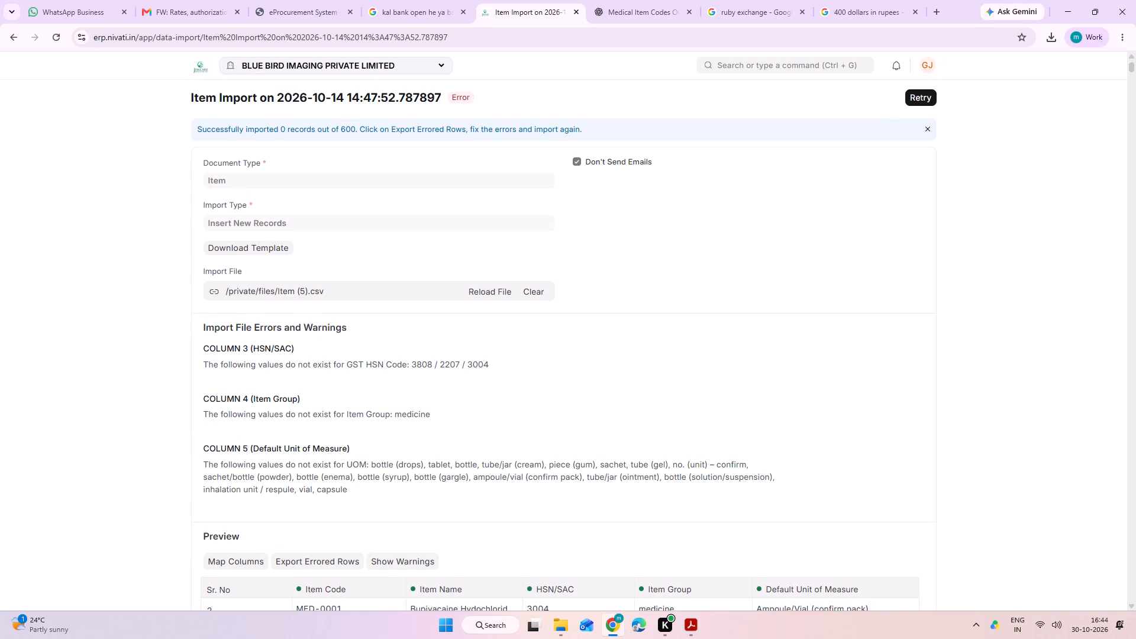
left_click(313, 97)
left_click(6, 34)
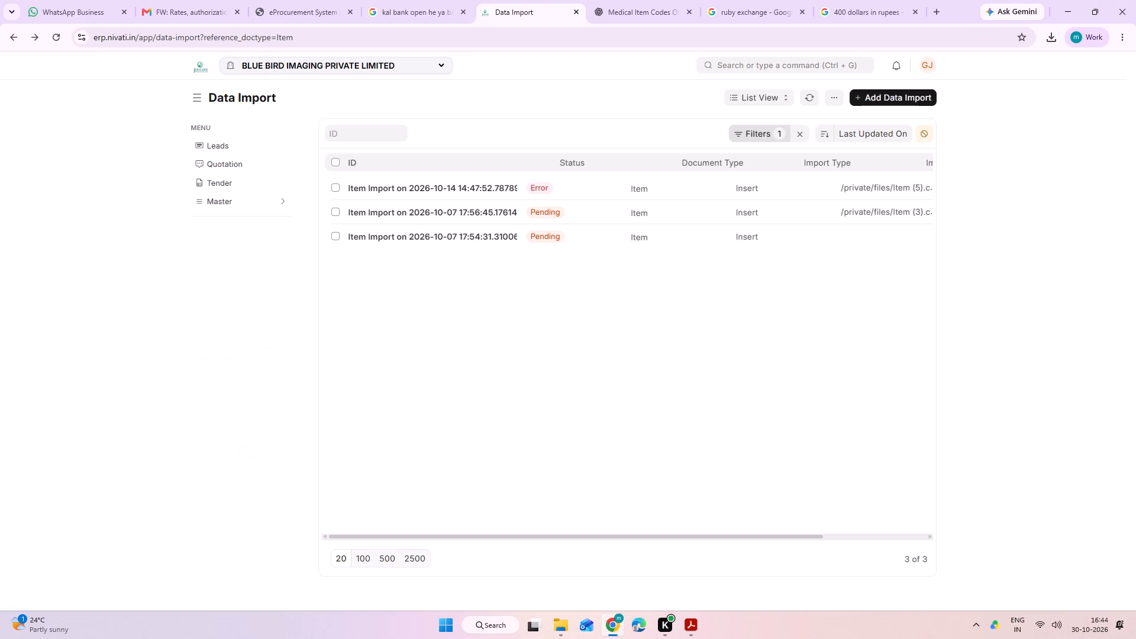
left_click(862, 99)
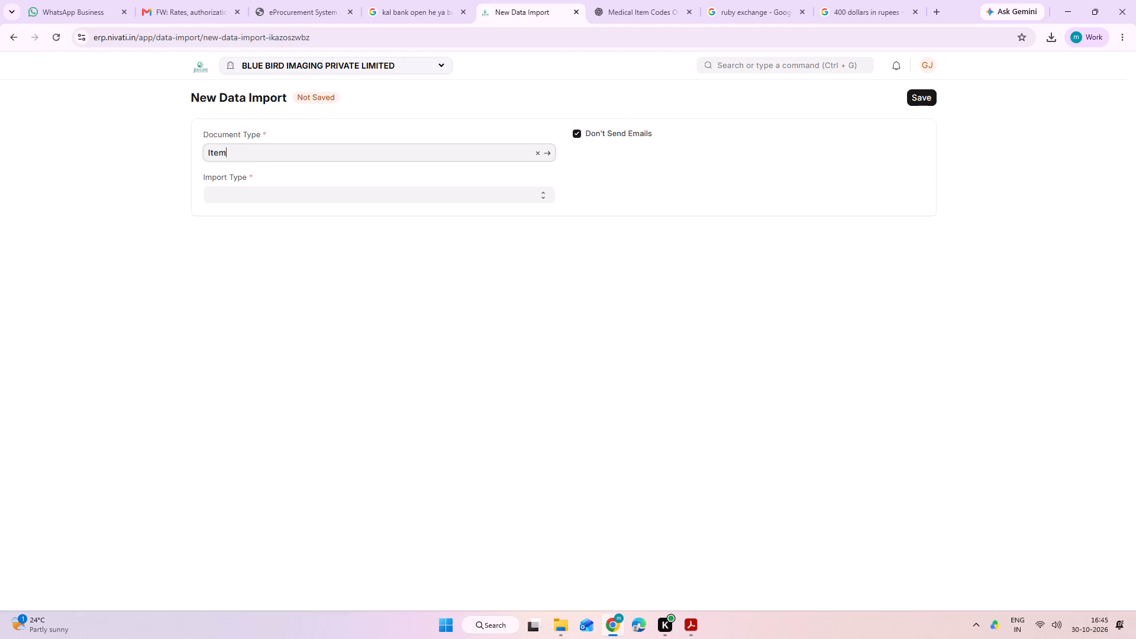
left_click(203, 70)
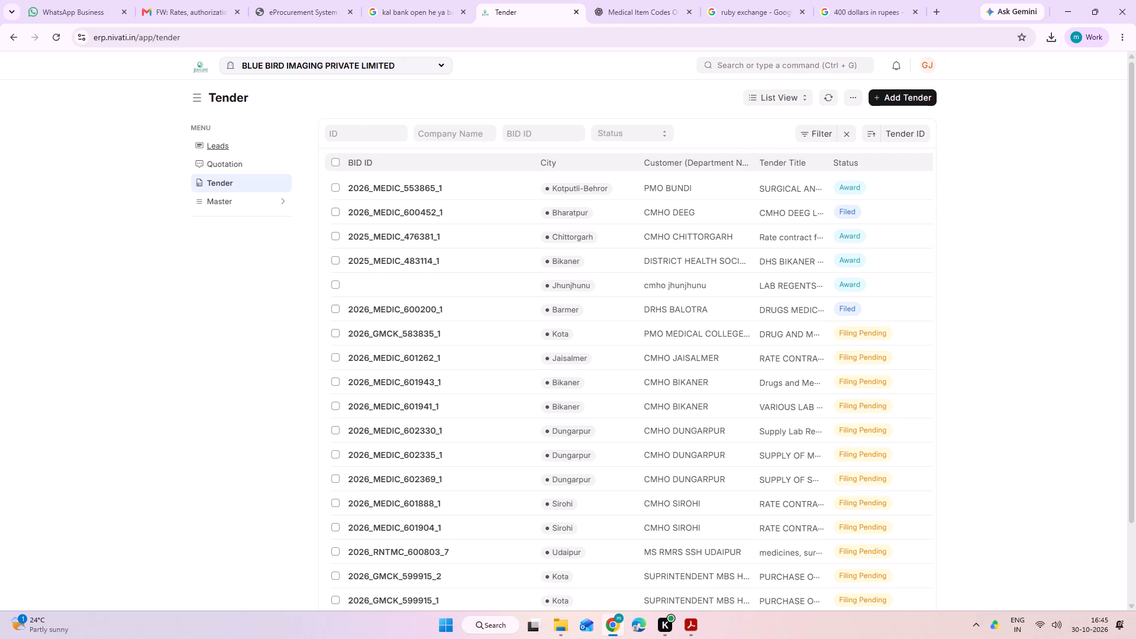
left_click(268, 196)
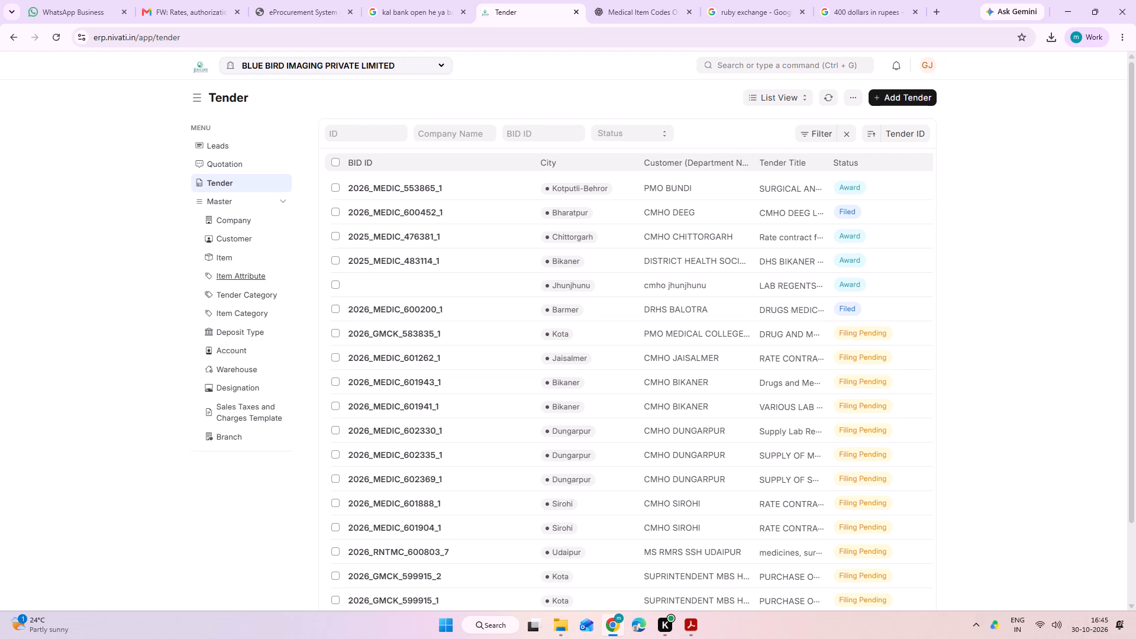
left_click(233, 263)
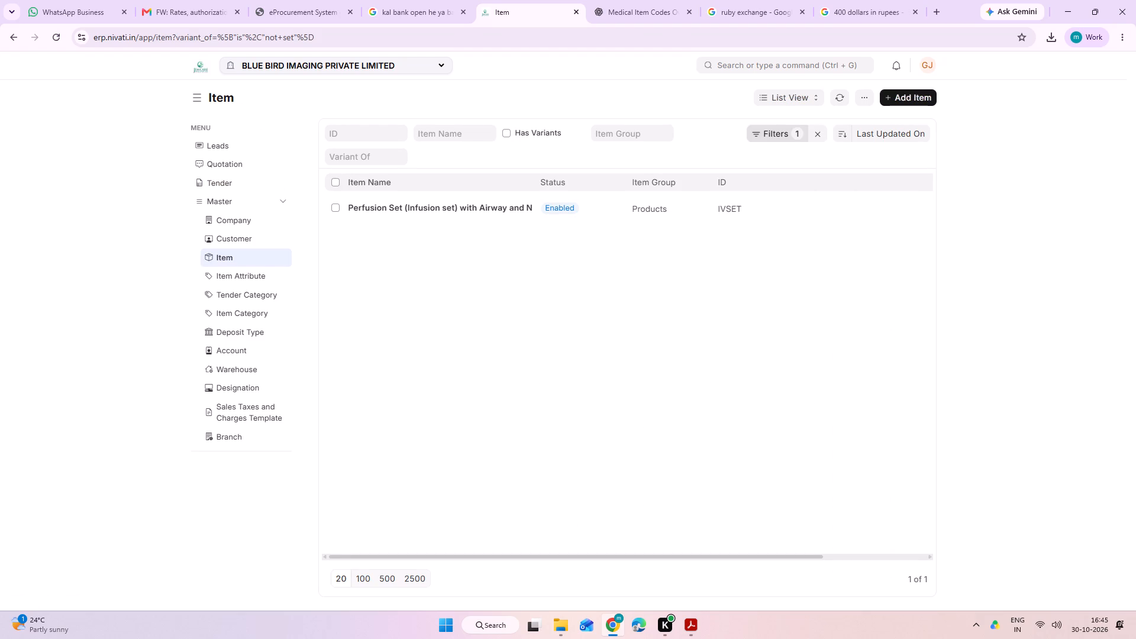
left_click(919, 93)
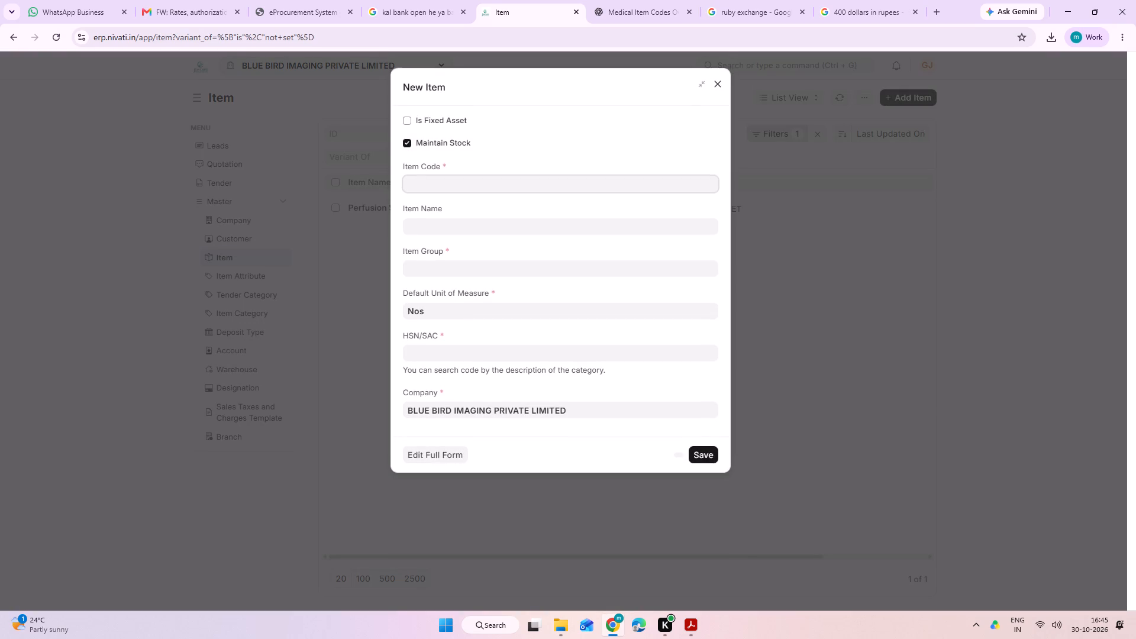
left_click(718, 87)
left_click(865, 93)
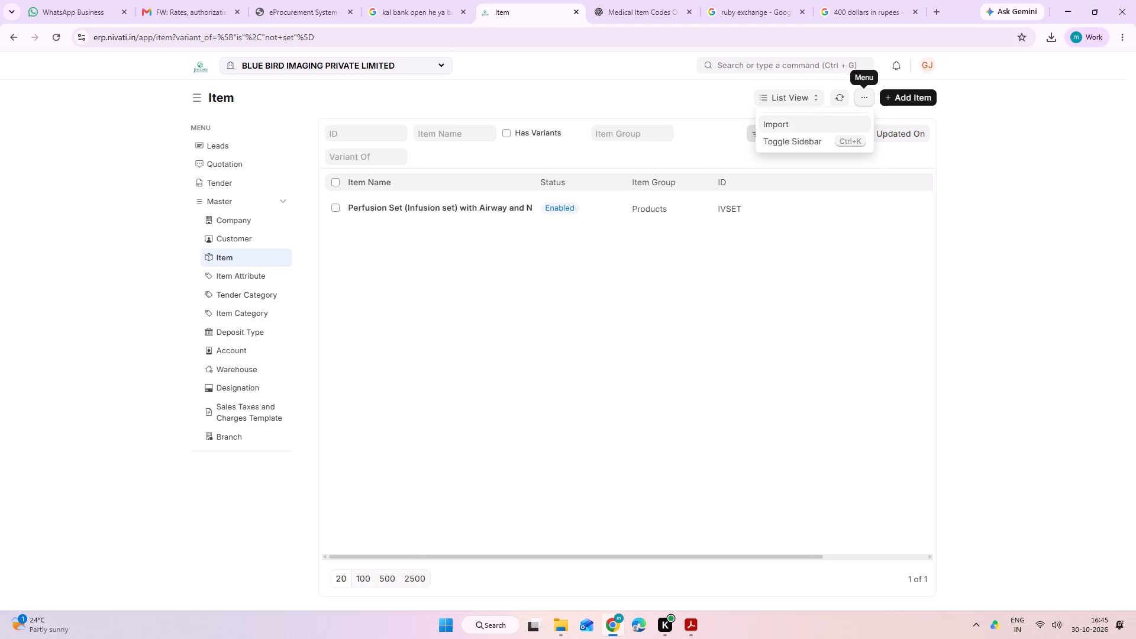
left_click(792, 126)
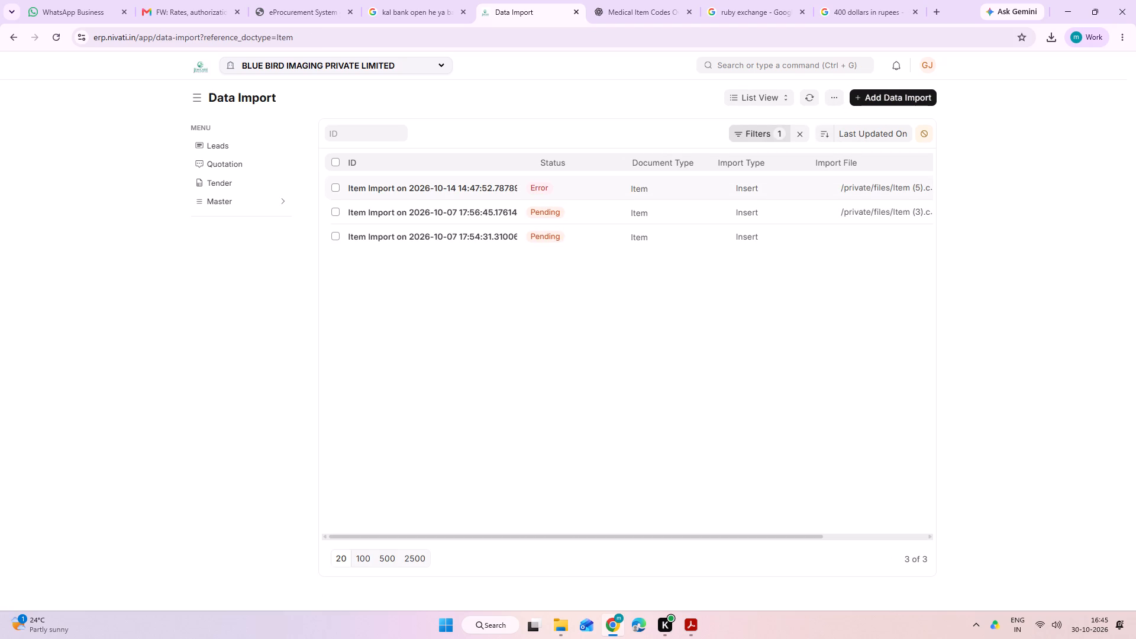
Select the Item import record with the Error status, view the list's restrictions and clear the selection.
right_click(797, 191)
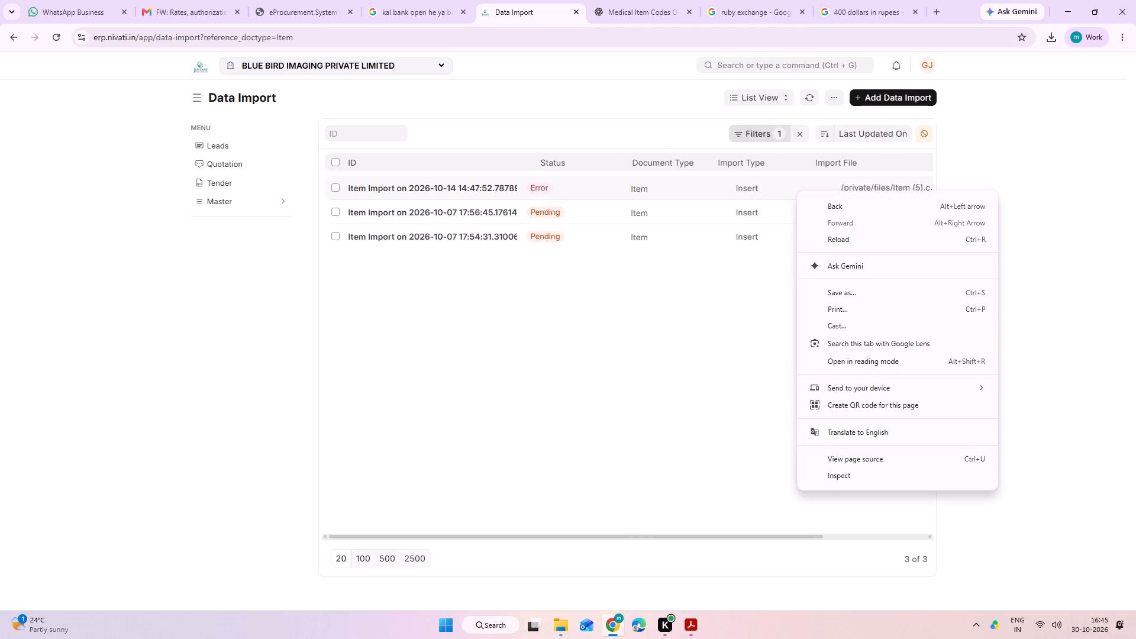
left_click(334, 189)
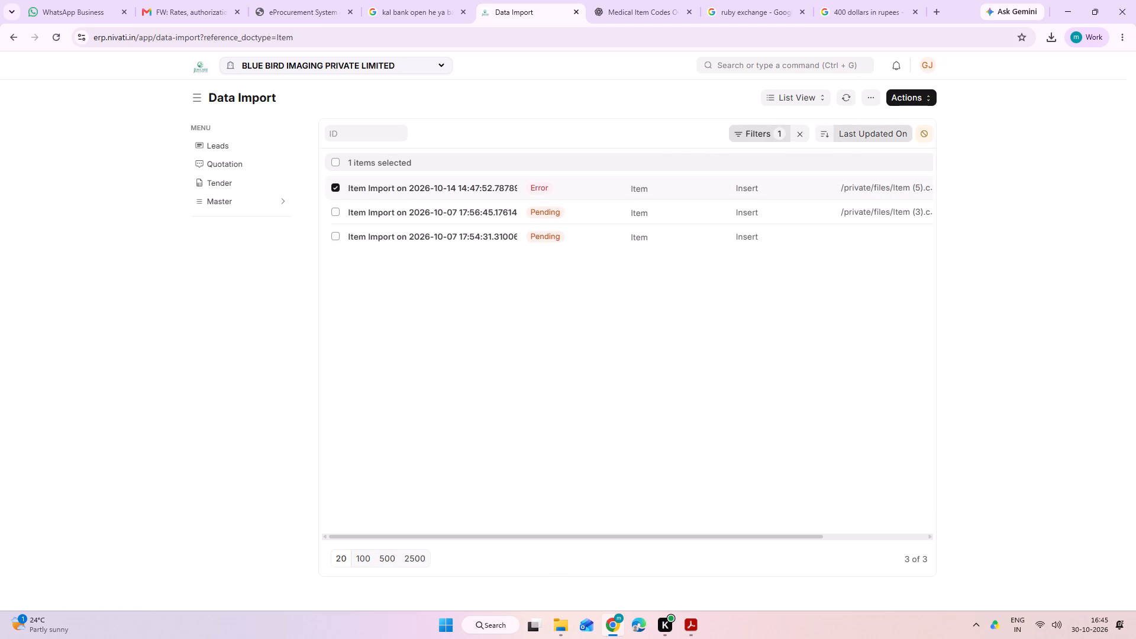
left_click(923, 136)
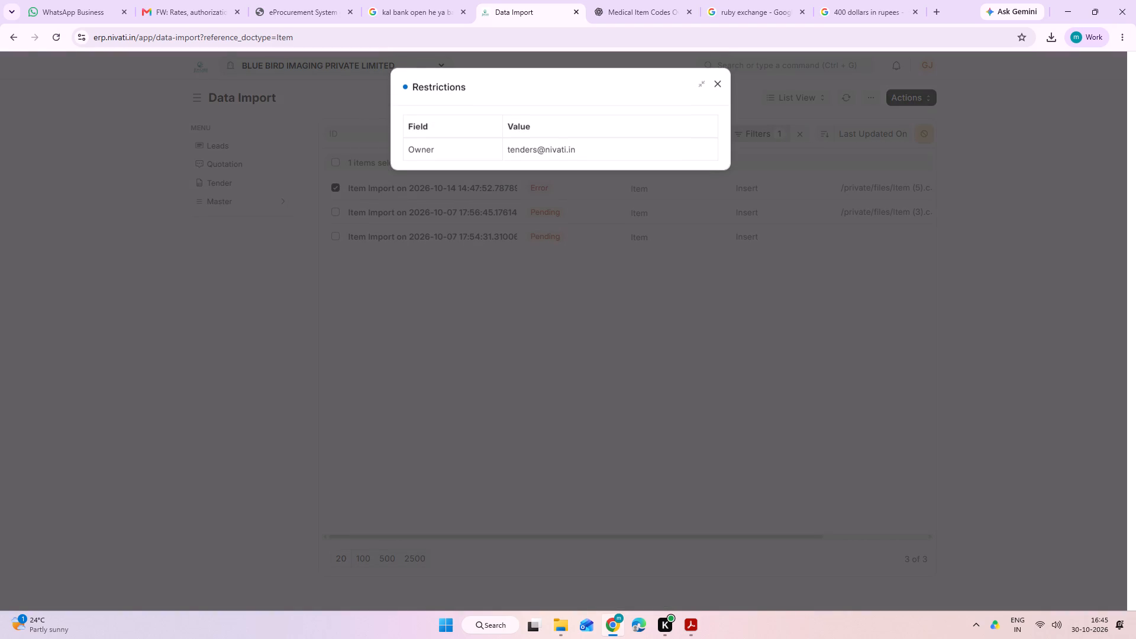
left_click(722, 84)
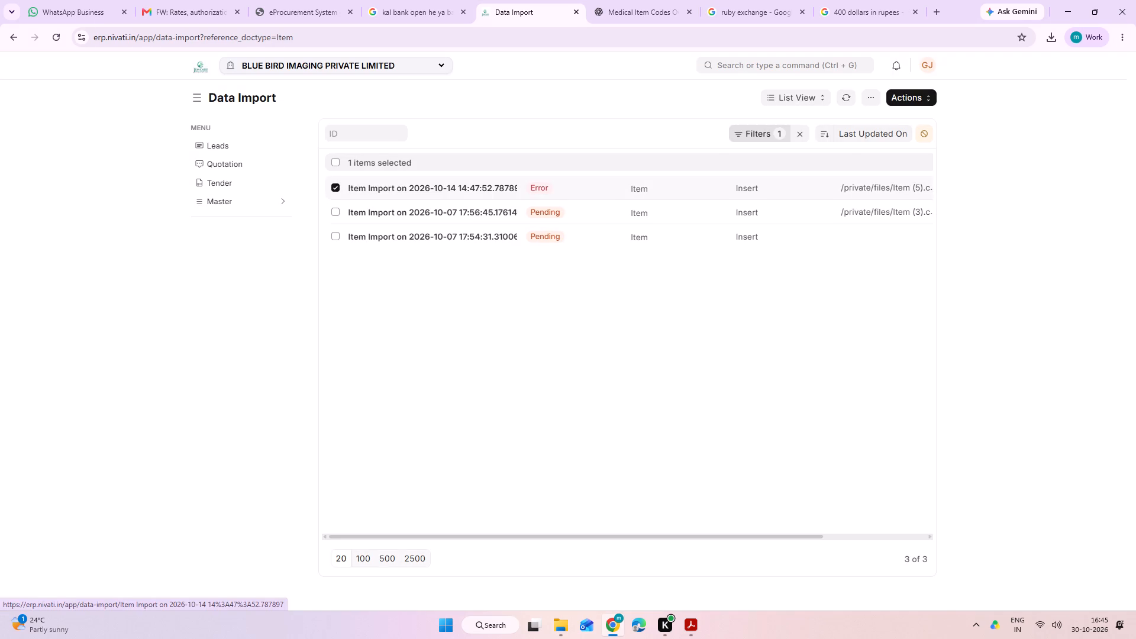
left_click(332, 189)
Add and save a new data import for the Item document type with import type Insert New Records.
left_click(909, 101)
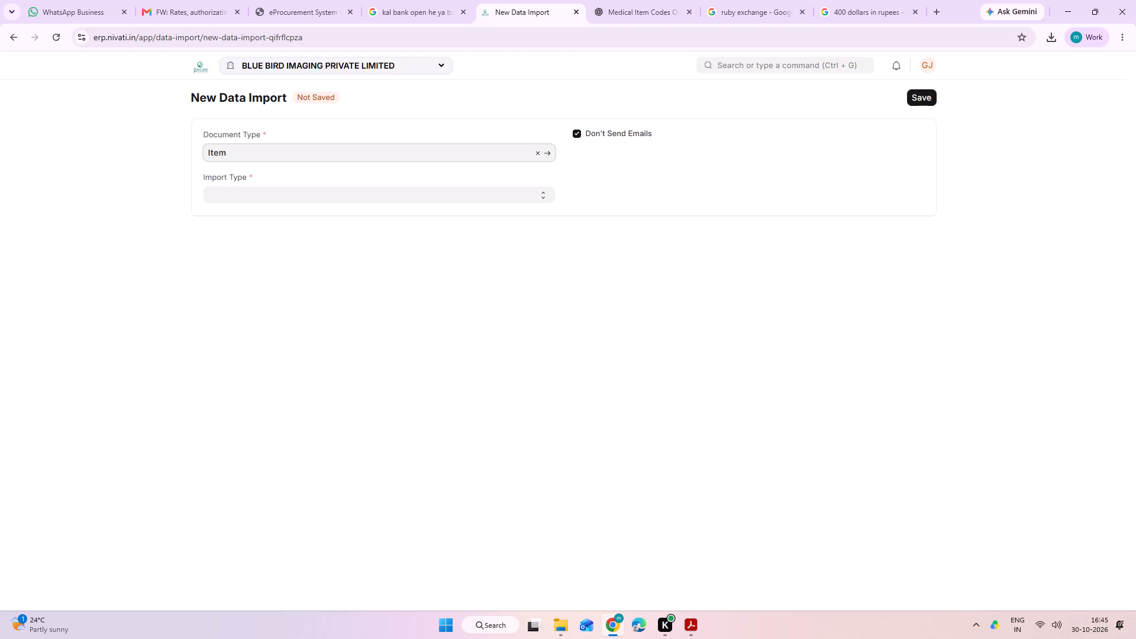
left_click(524, 196)
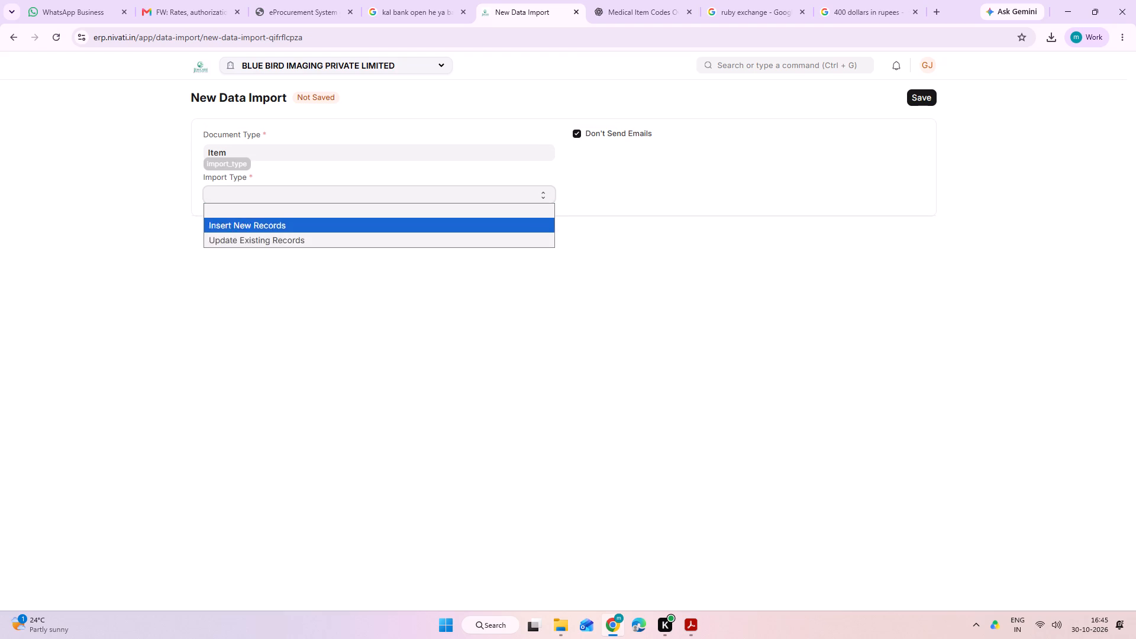
left_click(310, 222)
left_click(924, 96)
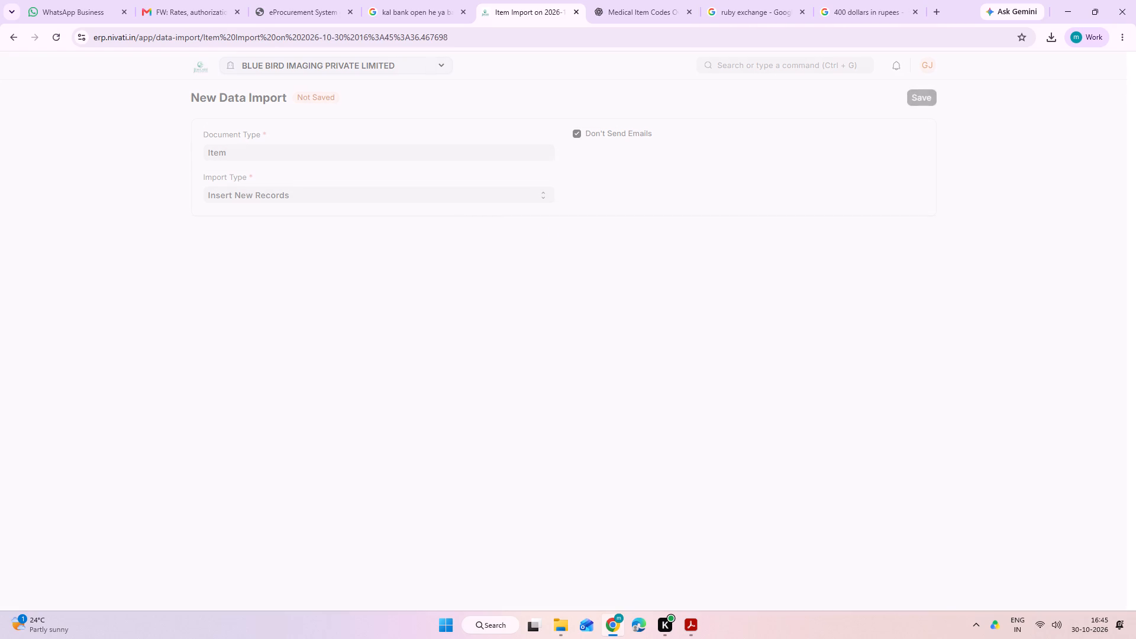
Attach the edited Item (5).csv from Downloads as the import file and upload it as private.
left_click(228, 262)
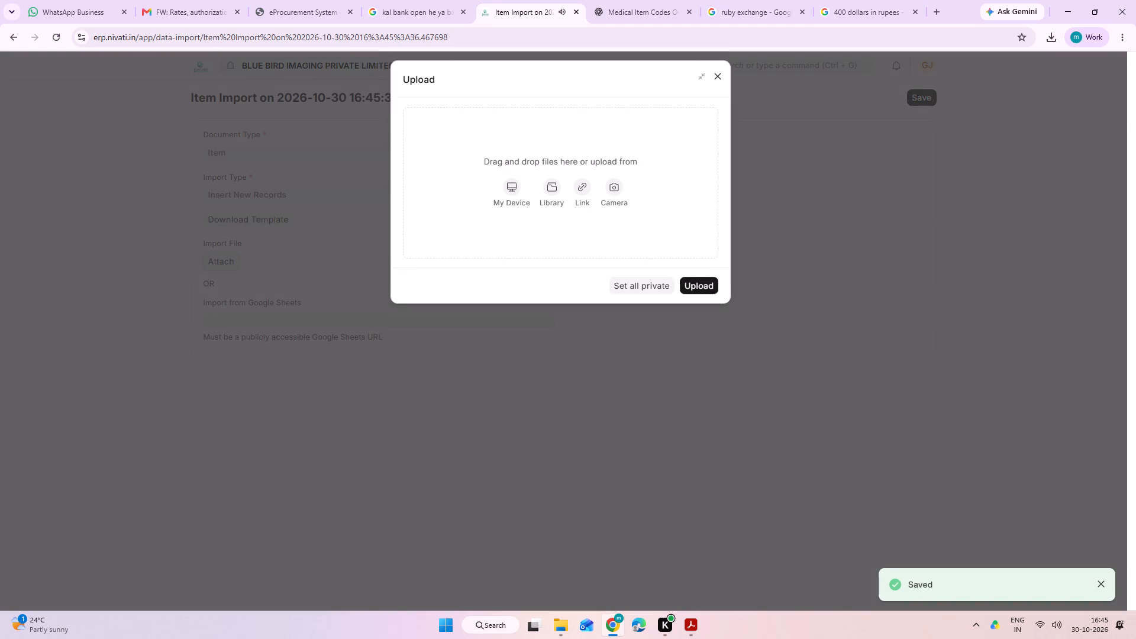
left_click(508, 196)
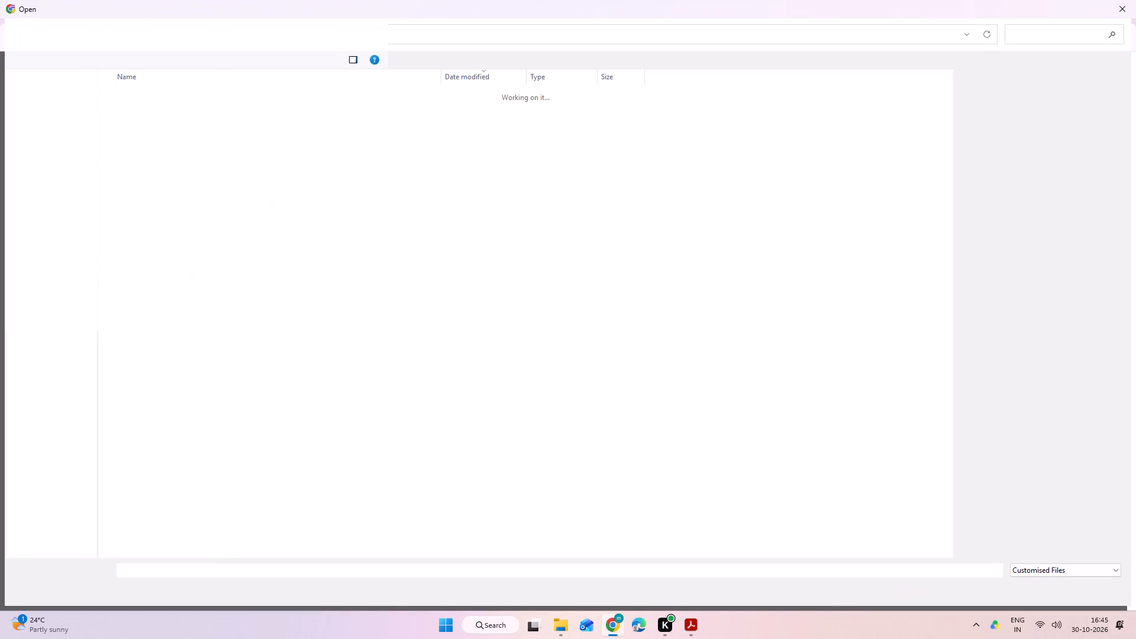
double_click(166, 117)
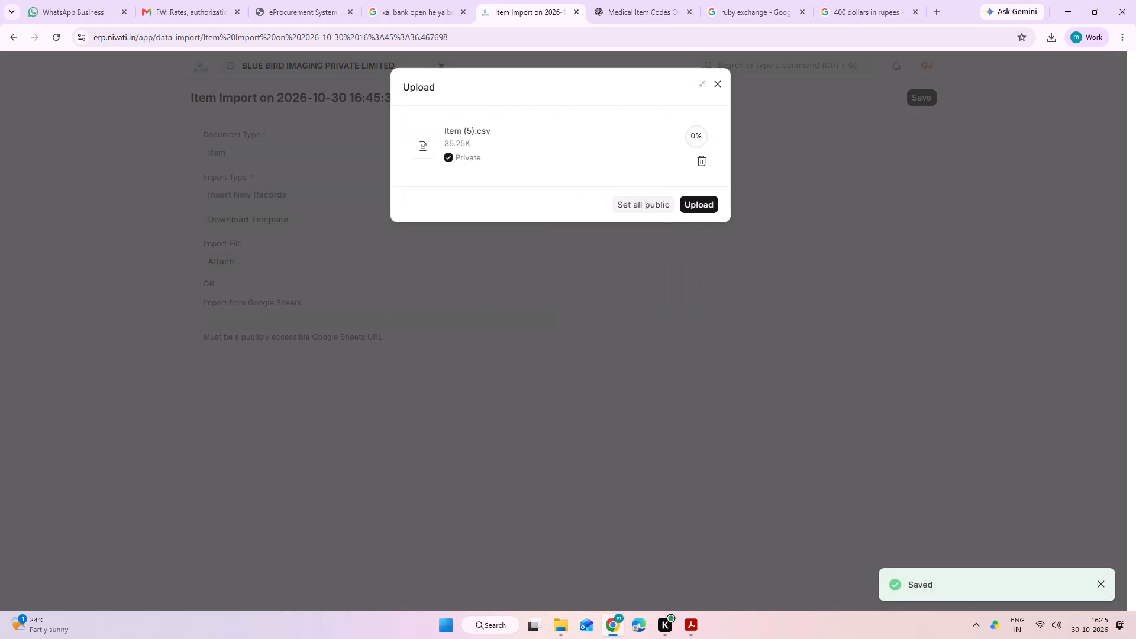
left_click(702, 202)
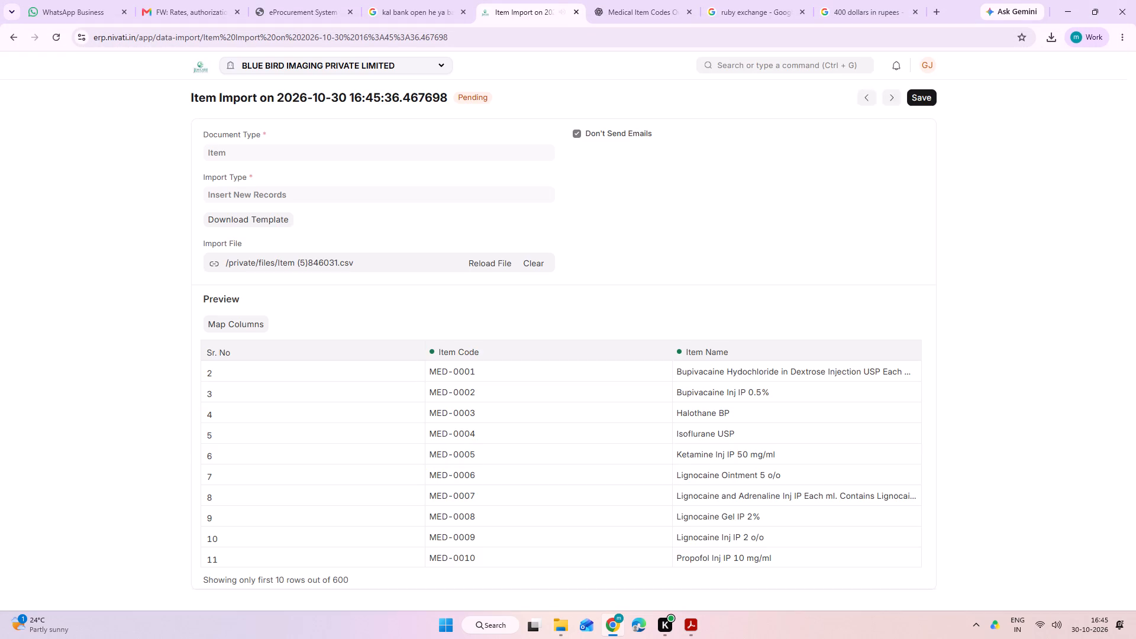
Start the item import from the uploaded file and review the import log.
scroll(705, 202, "down", 7)
scroll(627, 337, "up", 4)
scroll(627, 337, "down", 5)
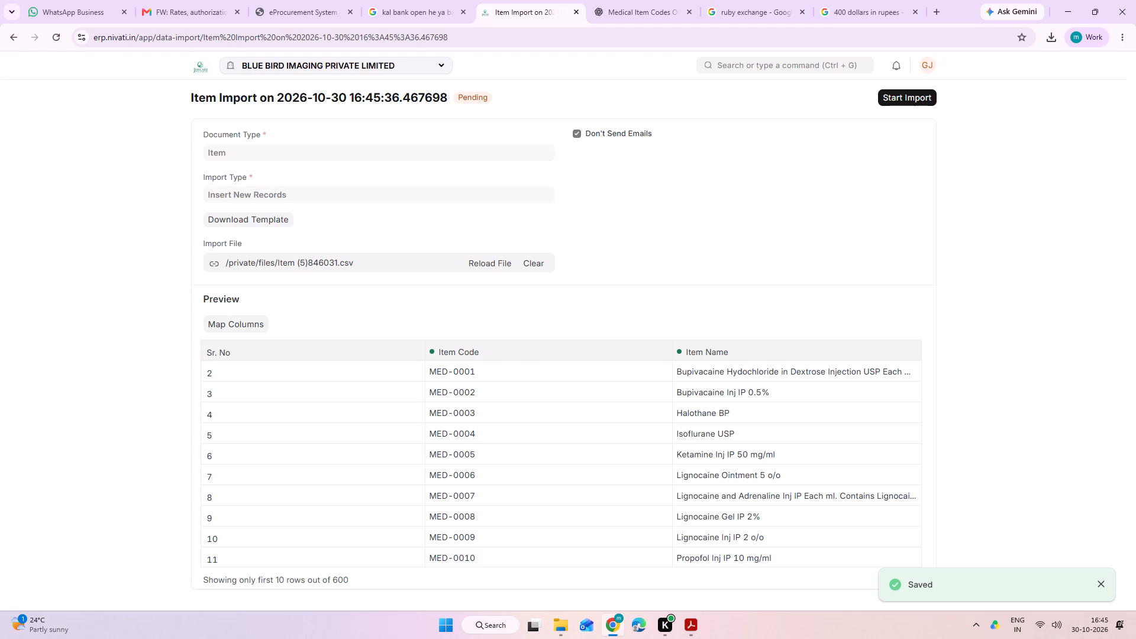
left_click(915, 100)
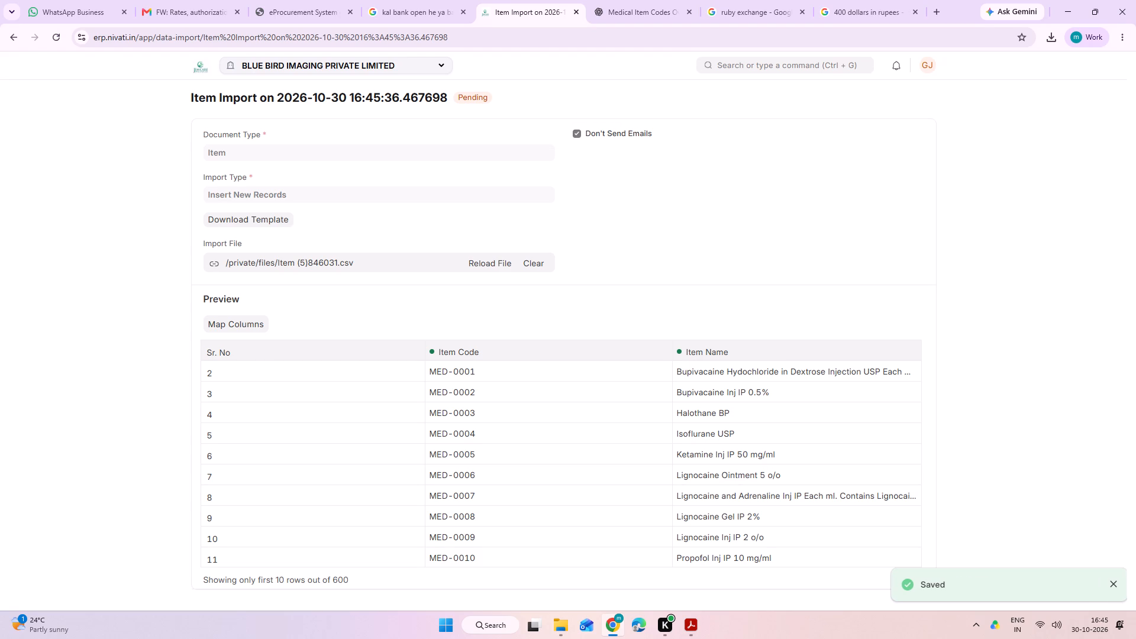
scroll(822, 186, "down", 12)
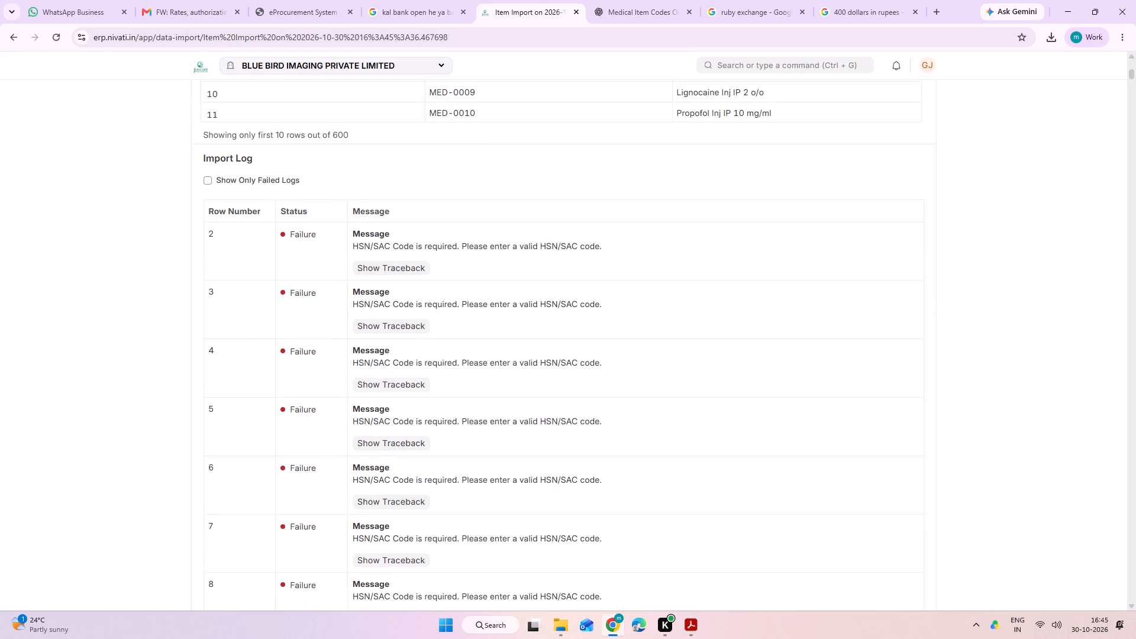
Examine the import log's failure messages across the rows of the Item import.
scroll(821, 186, "down", 3)
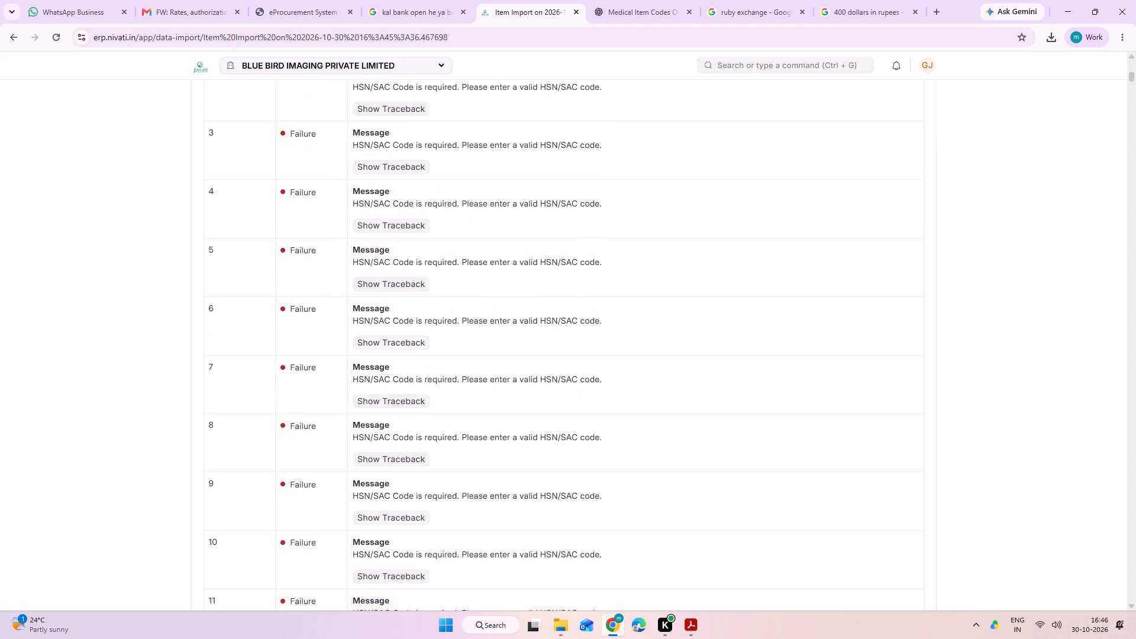
scroll(821, 186, "down", 18)
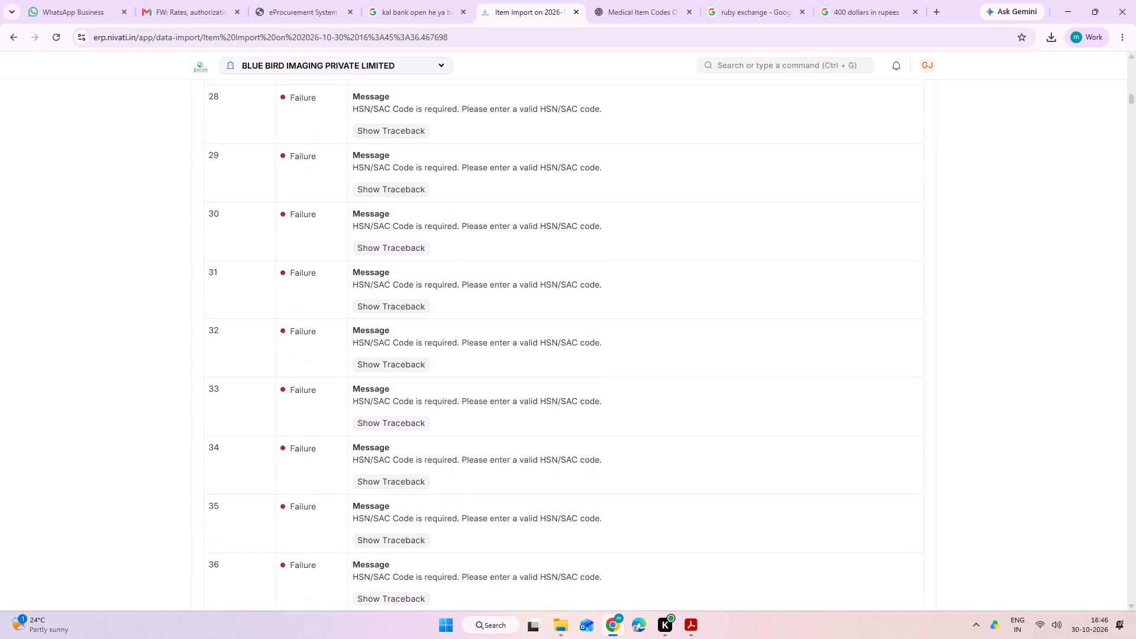
scroll(821, 186, "down", 12)
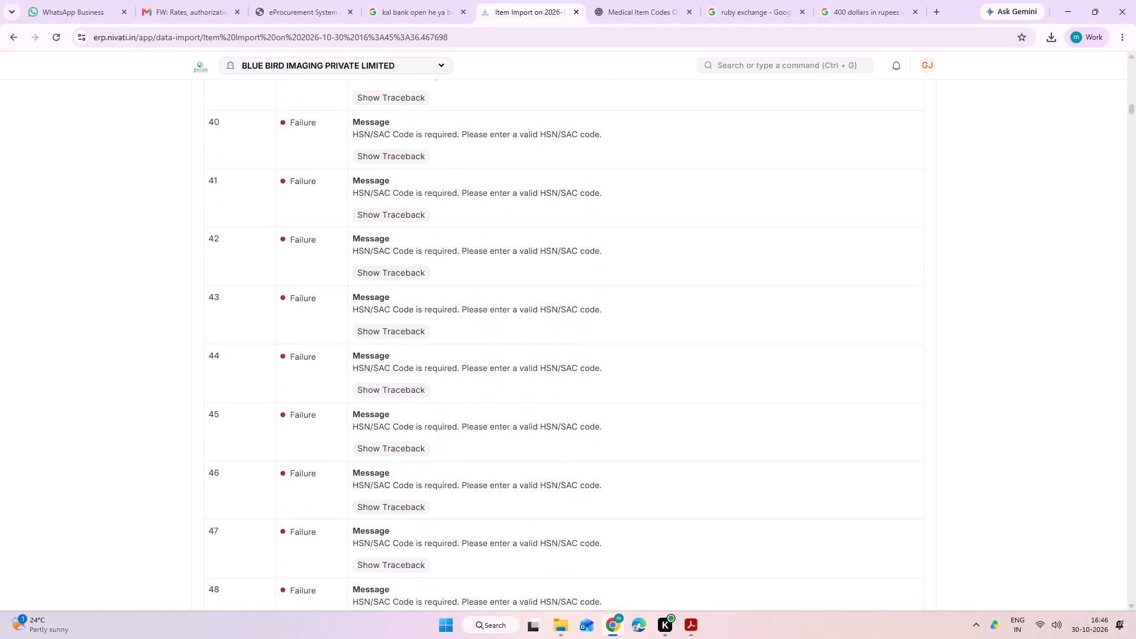
scroll(821, 186, "down", 9)
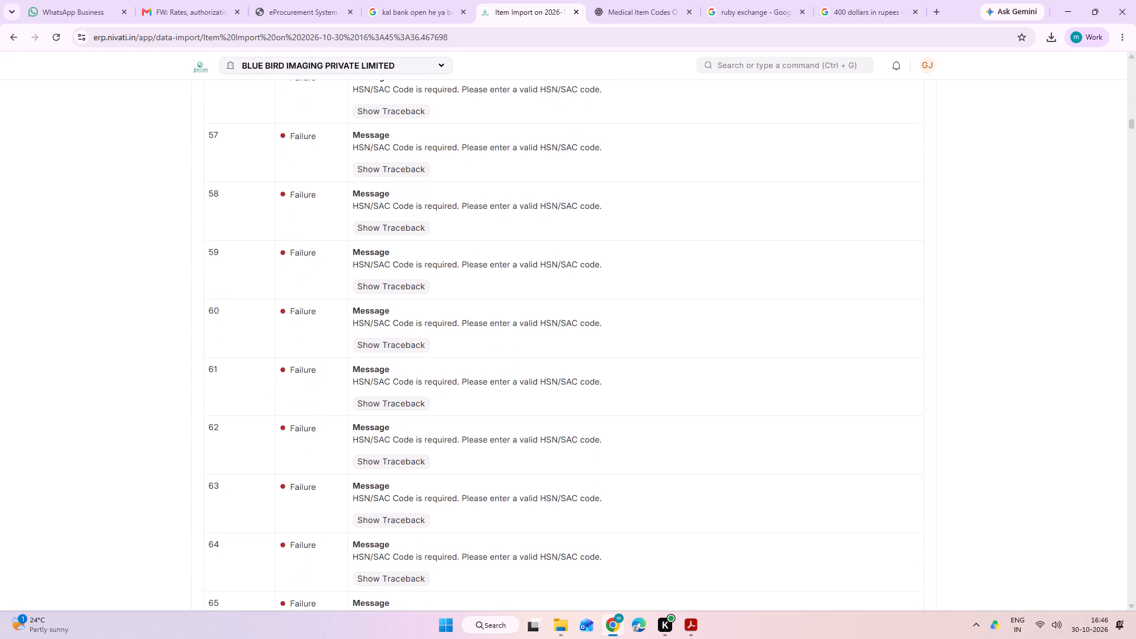
scroll(821, 186, "up", 18)
scroll(783, 215, "up", 8)
scroll(679, 265, "up", 8)
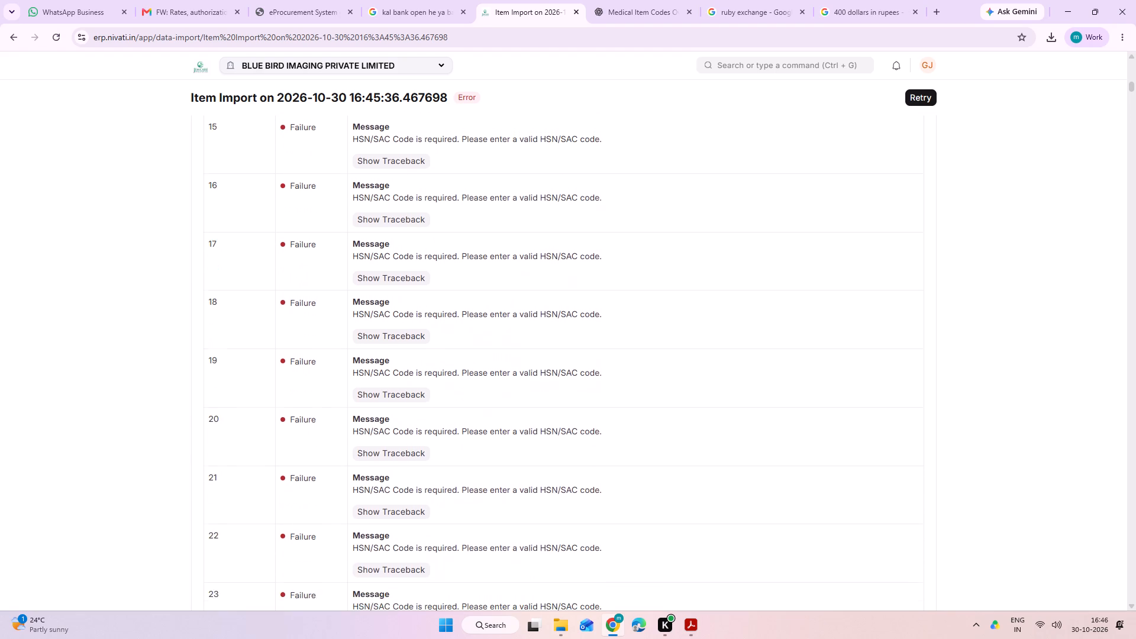
scroll(679, 265, "up", 2)
Copy HSN/SAC from the import log message into C1 of Item (5) as a third column header, and fit the widths of columns B and C.
left_click_drag(354, 179, 391, 186)
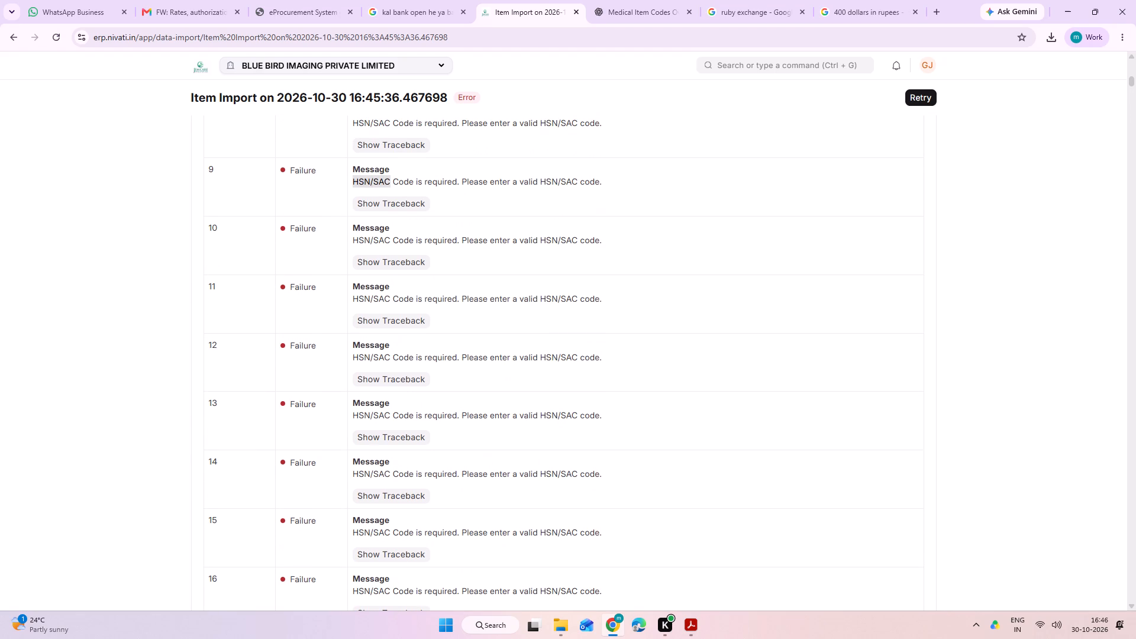
left_click_drag(391, 186, 390, 186)
right_click(378, 182)
left_click(395, 195)
key("alt+Tab")
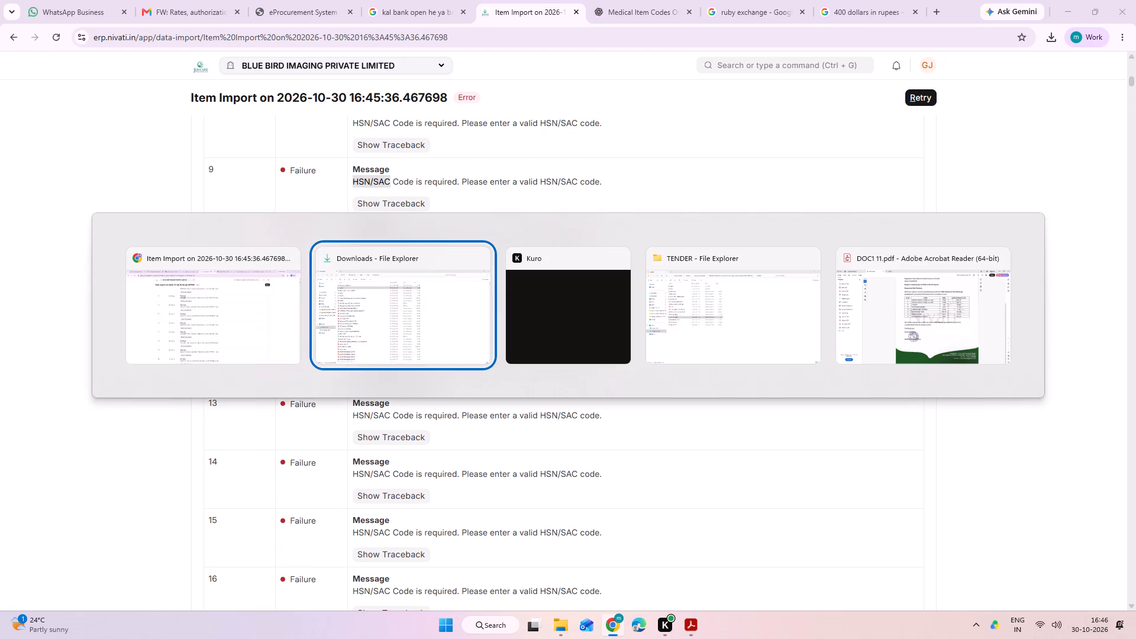
key("alt+Tab")
left_click(356, 302, "alt")
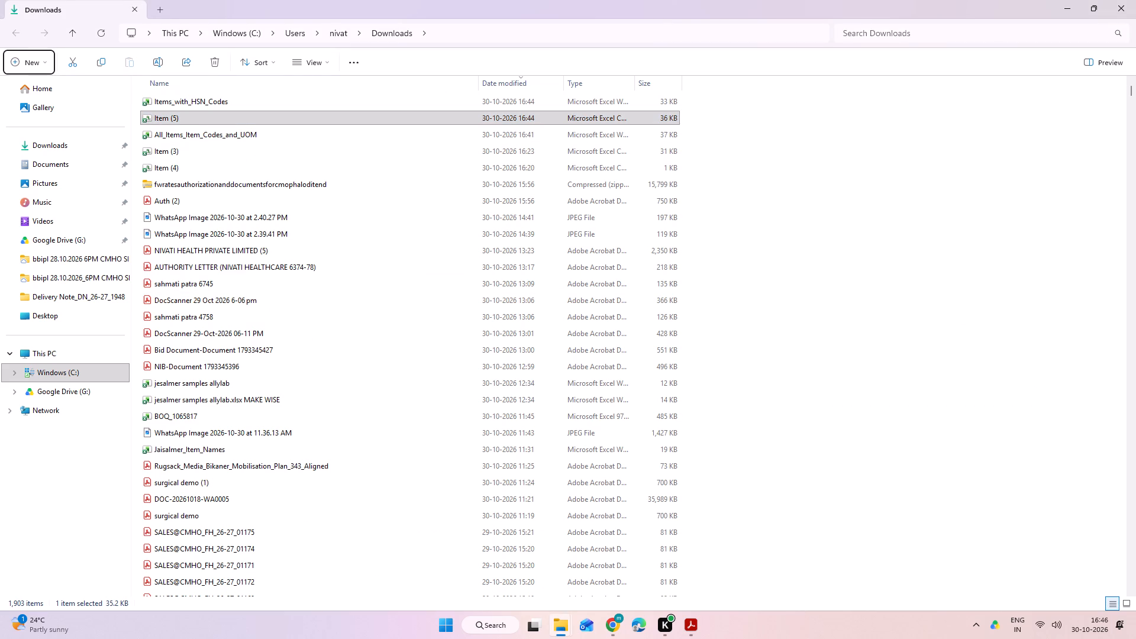
double_click(207, 117)
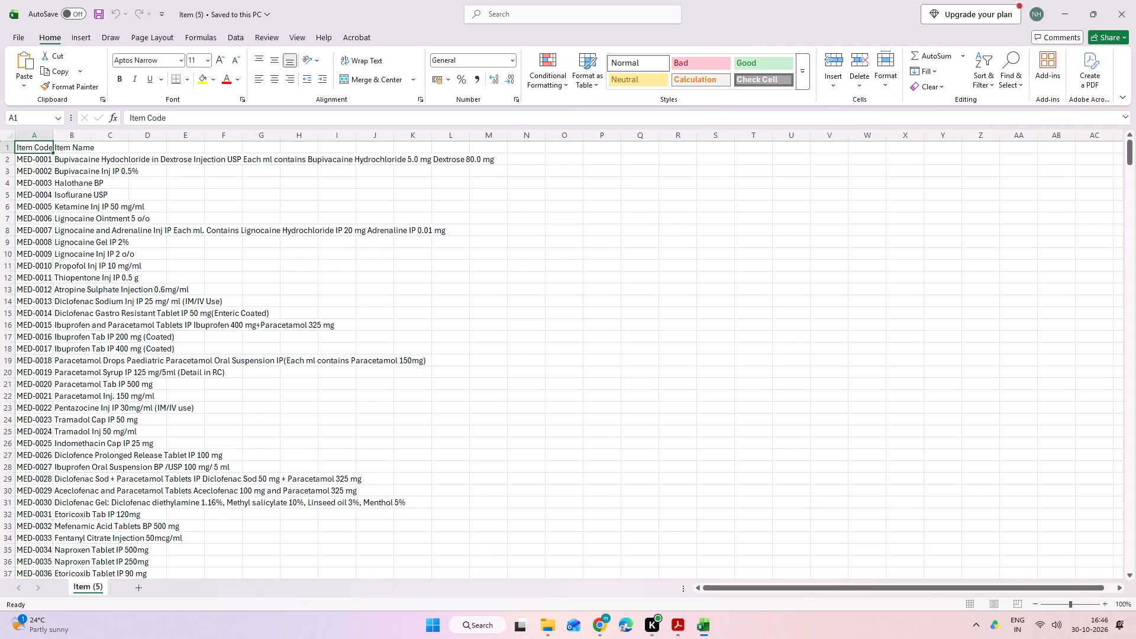
left_click(115, 146)
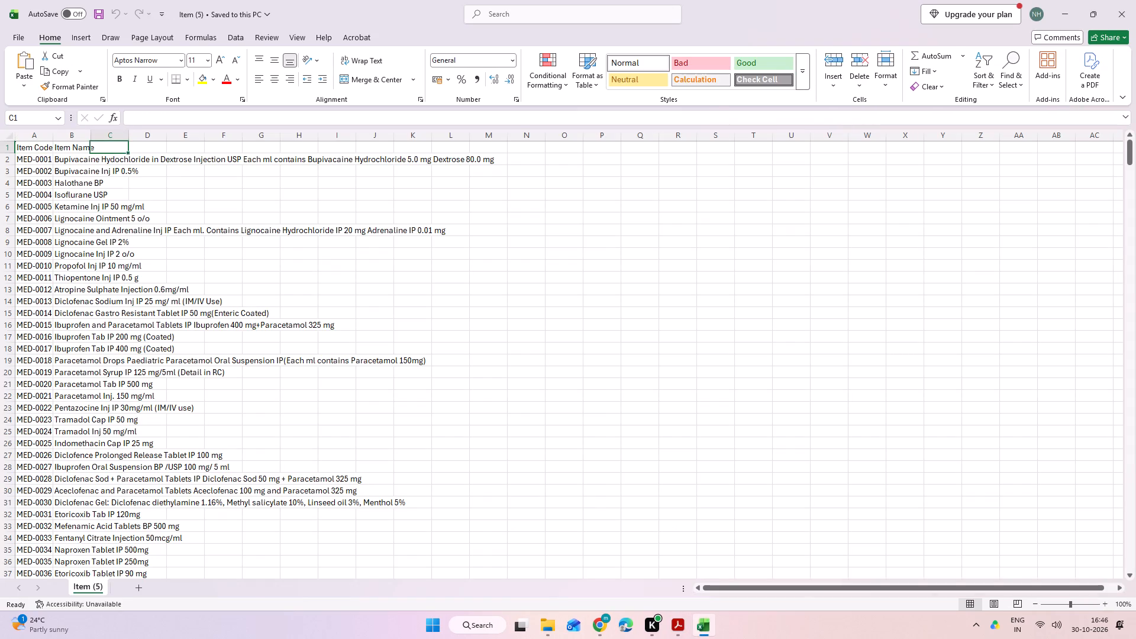
key("ctrl+v")
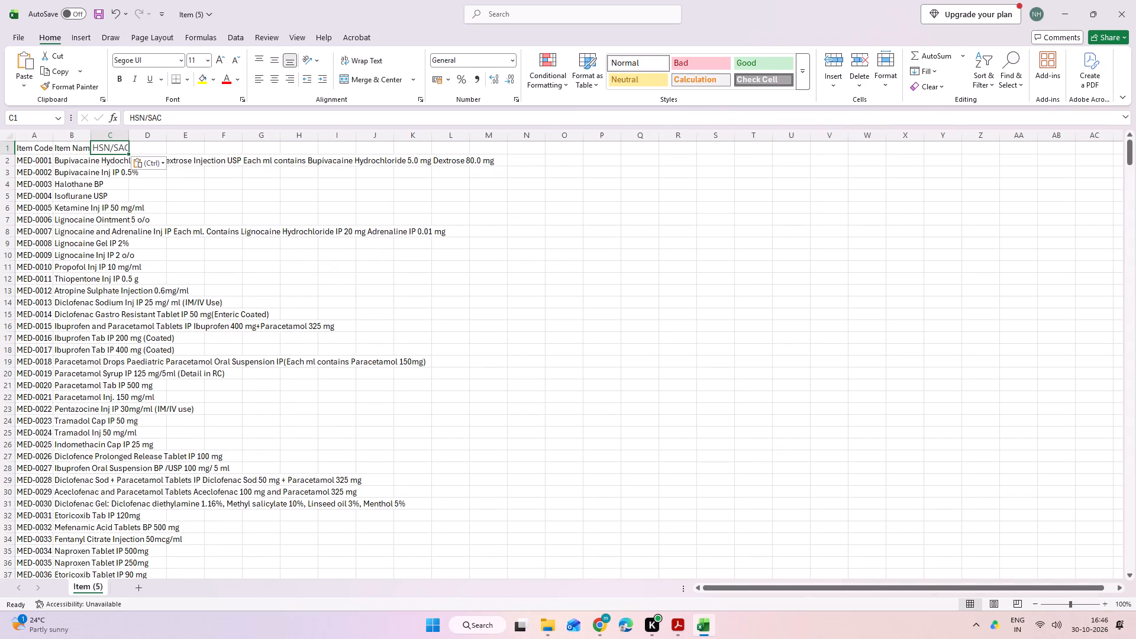
double_click(129, 135)
double_click(92, 137)
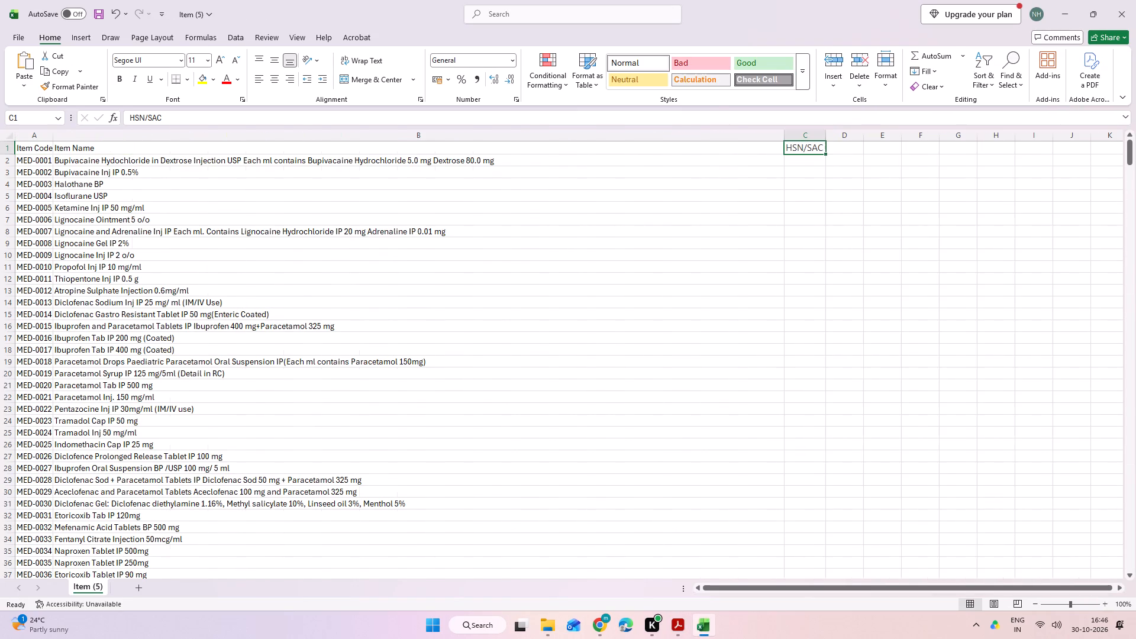
Copy the HSN code 3004 from C2 of the Items_with_HSN_Codes workbook into C2 of Item (5).
left_click(793, 158)
key("alt+Tab")
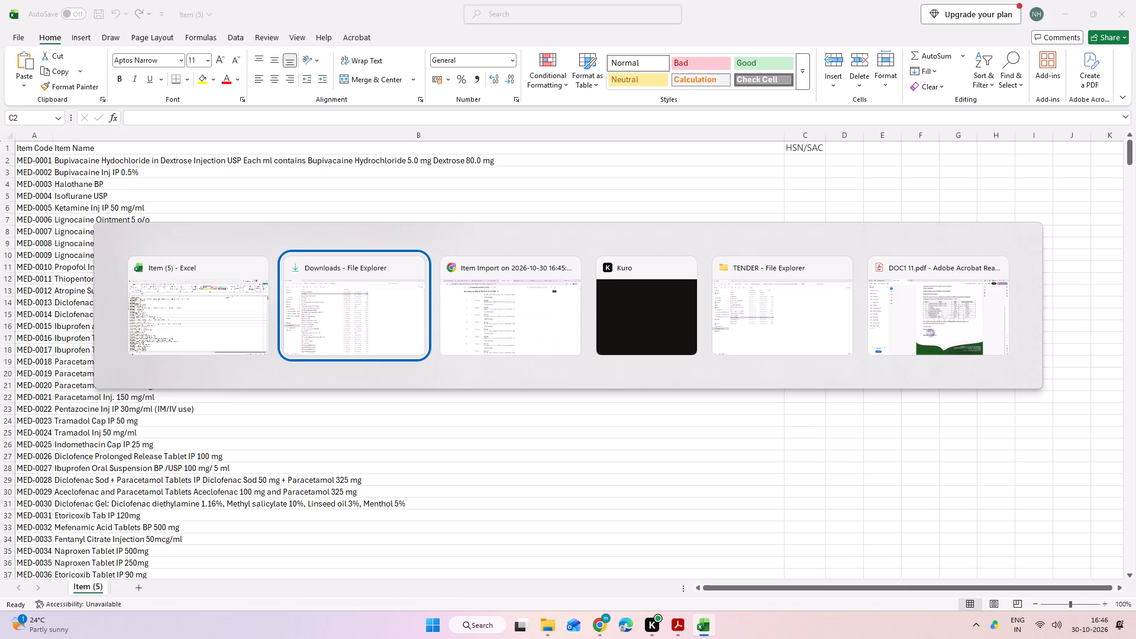
double_click(223, 104)
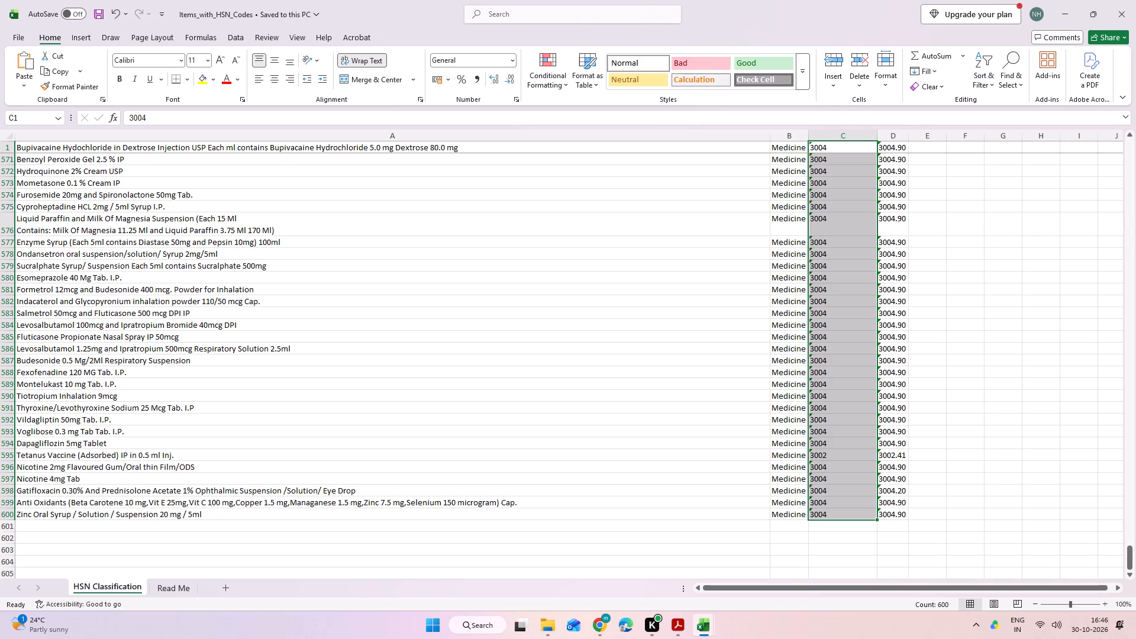
left_click(964, 230)
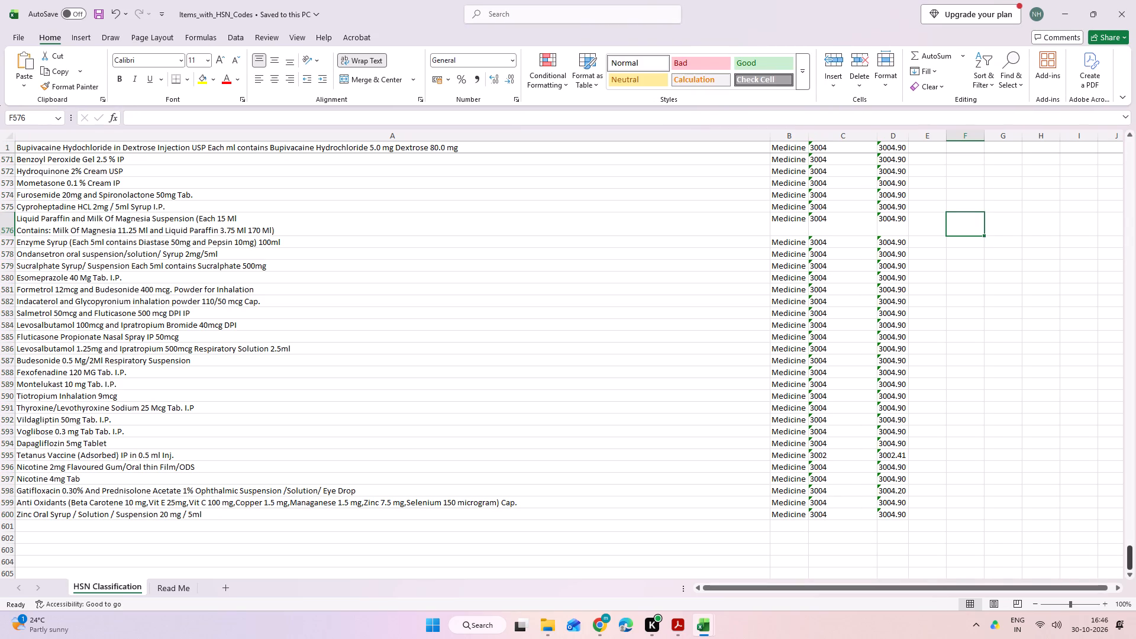
left_click_drag(1132, 561, 1131, 517)
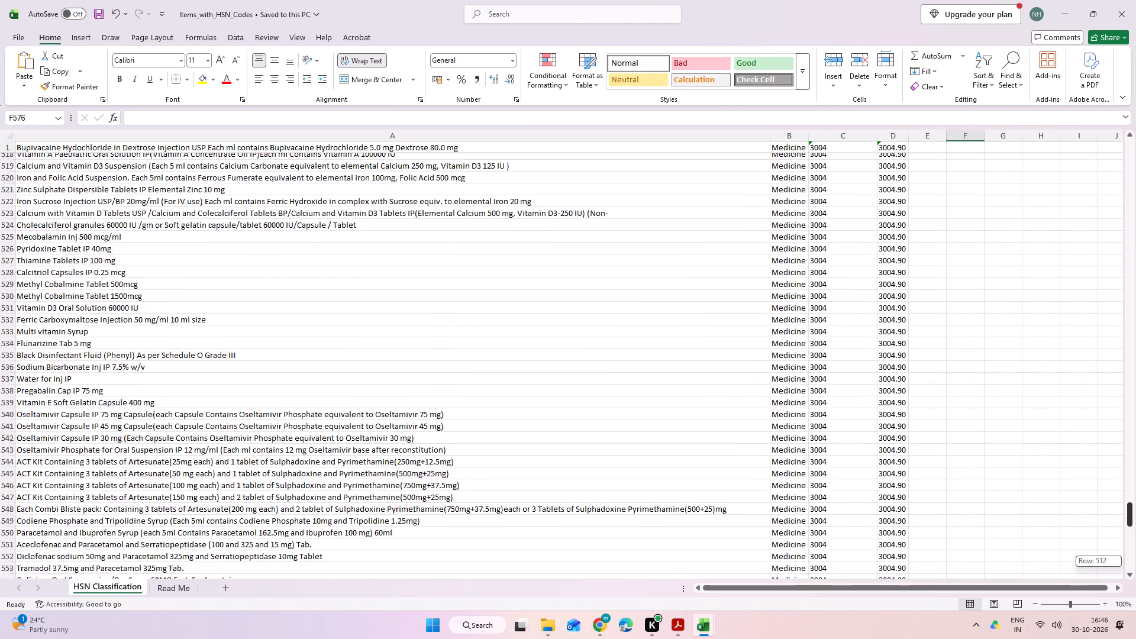
left_click_drag(1131, 517, 1080, 143)
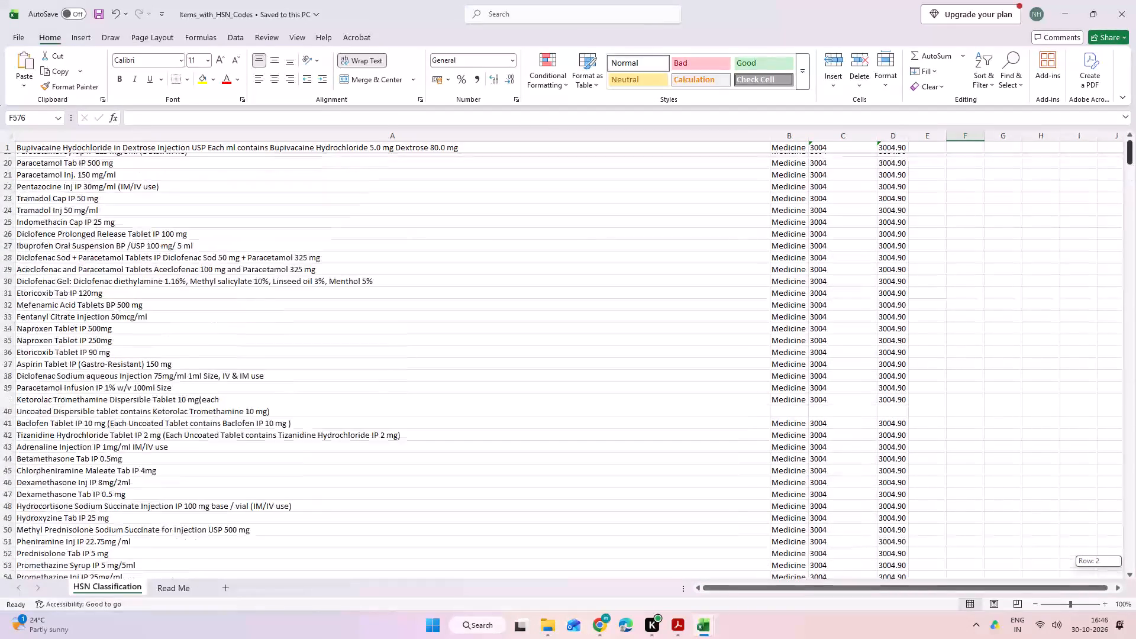
left_click_drag(1080, 143, 1096, 95)
left_click(831, 163)
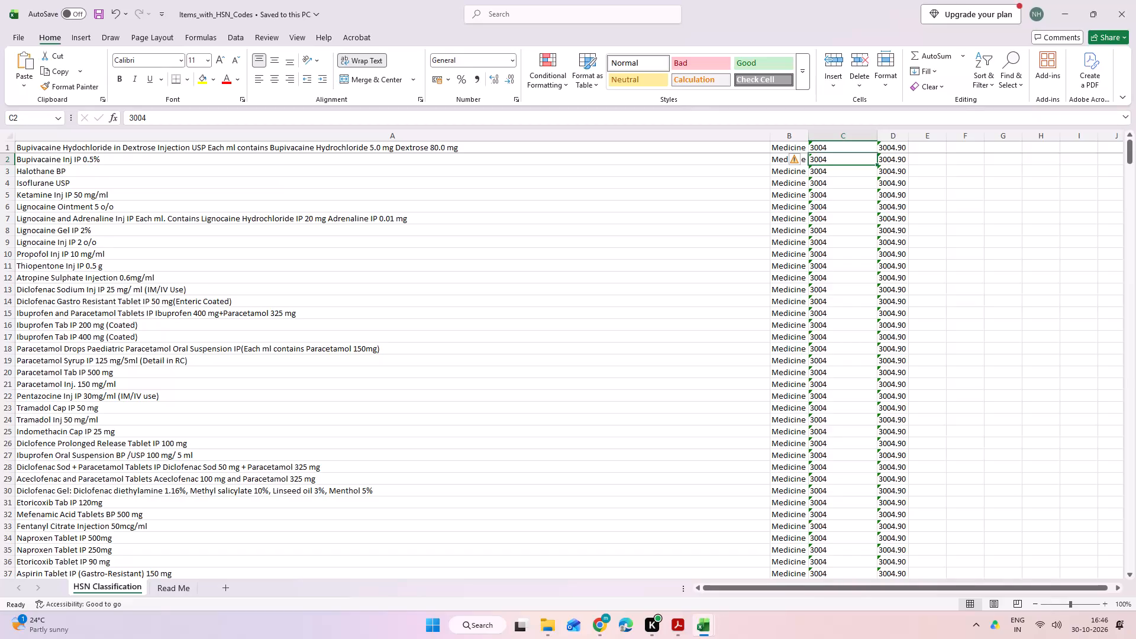
key("ctrl+c")
key("alt+Tab")
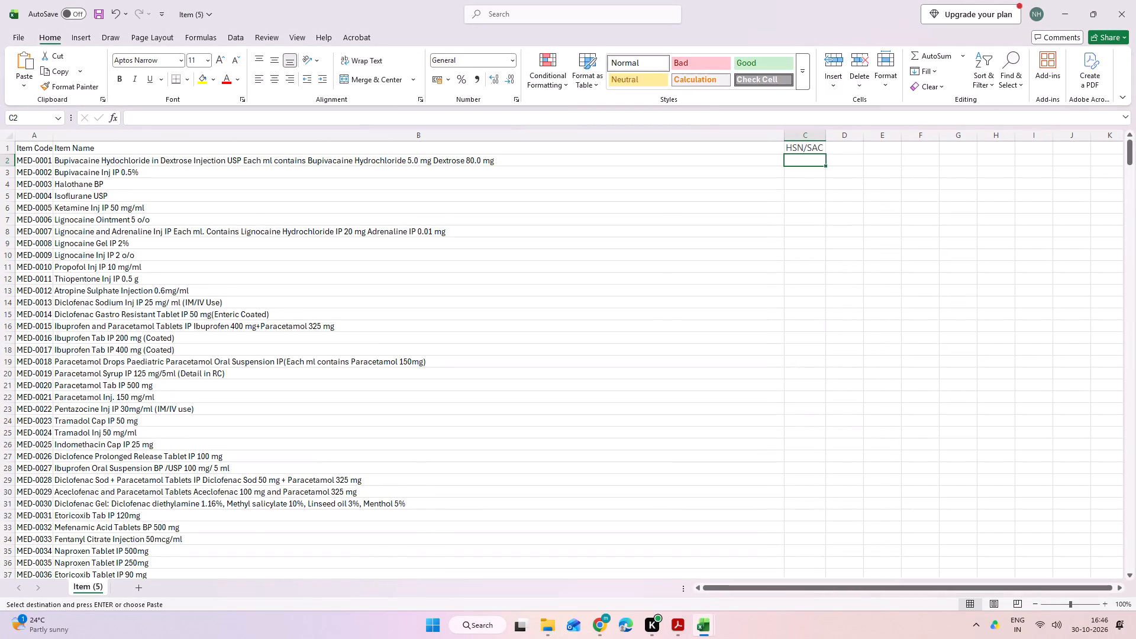
key("ctrl+v")
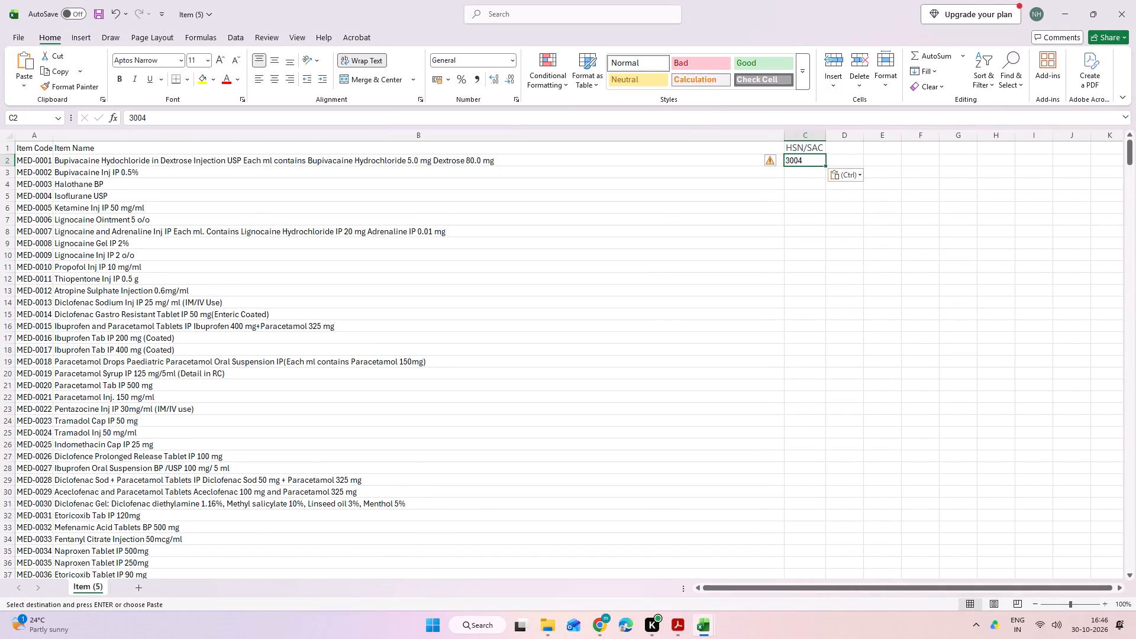
Fill the HSN code 3004 from C2 down the HSN/SAC column to row 601, the last item MED-0600.
left_click(825, 167)
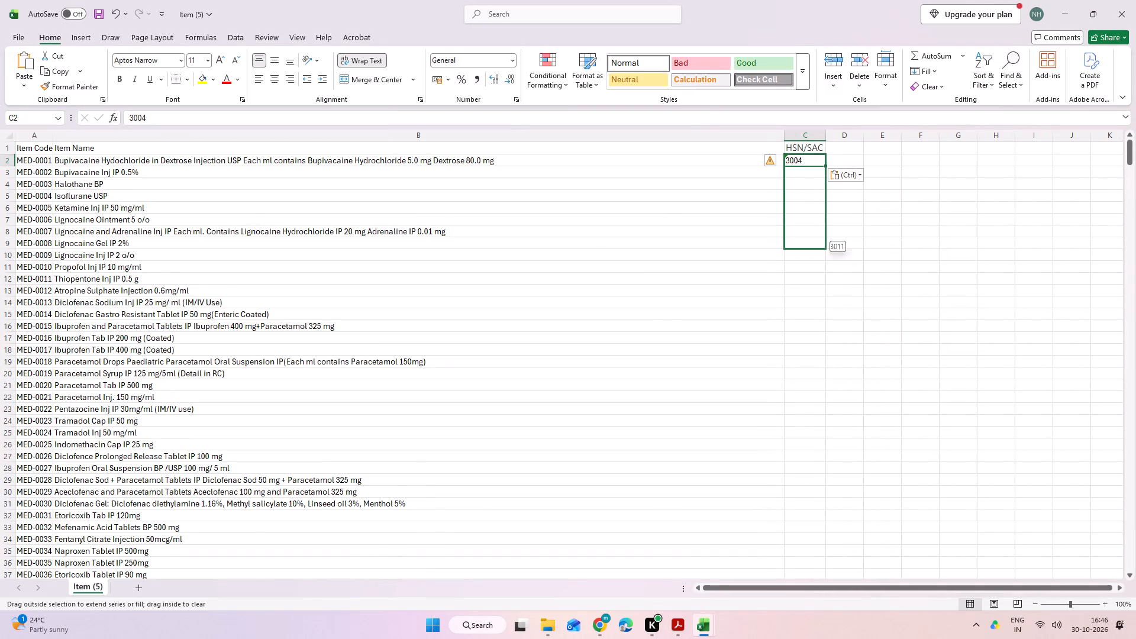
key("ctrl+c")
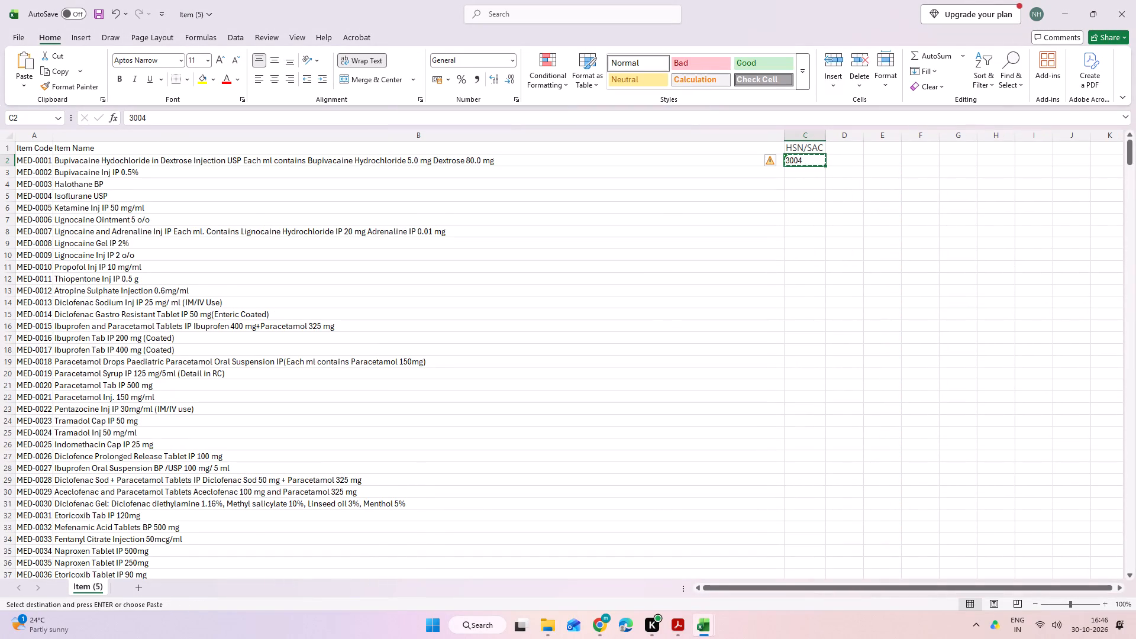
left_click_drag(803, 176, 825, 453)
key("Return")
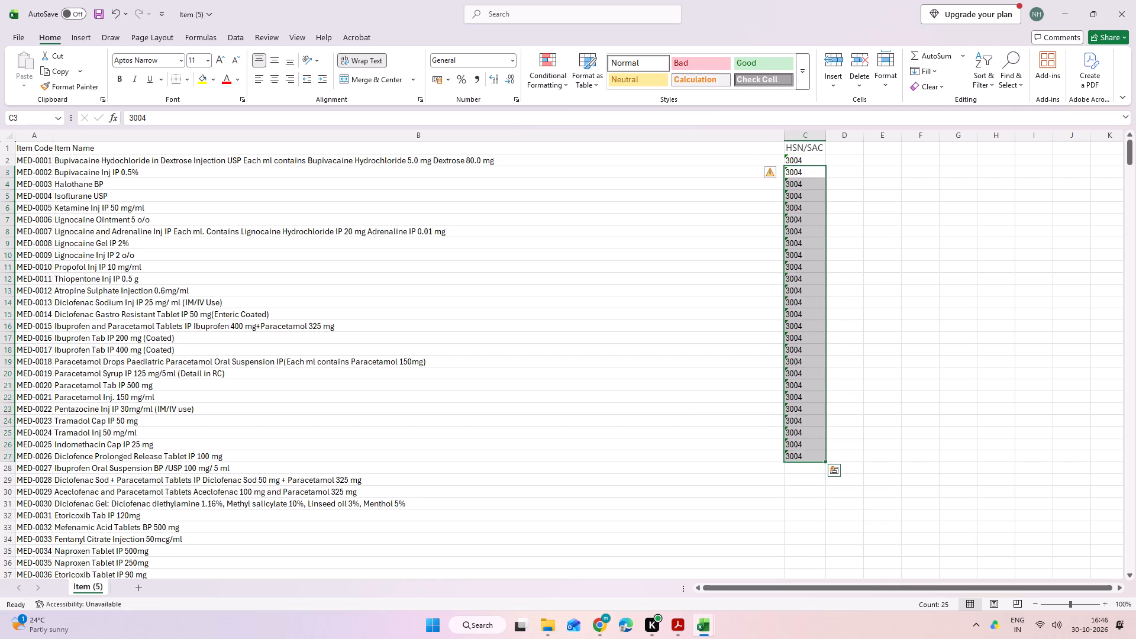
left_click_drag(826, 461, 819, 541)
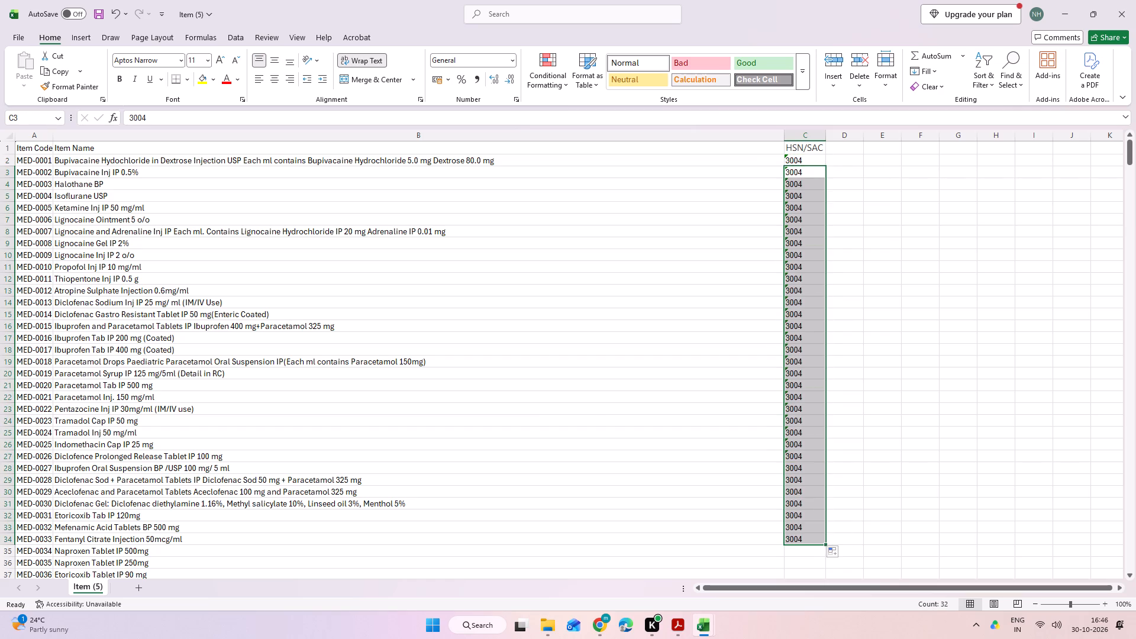
scroll(840, 475, "down", 5)
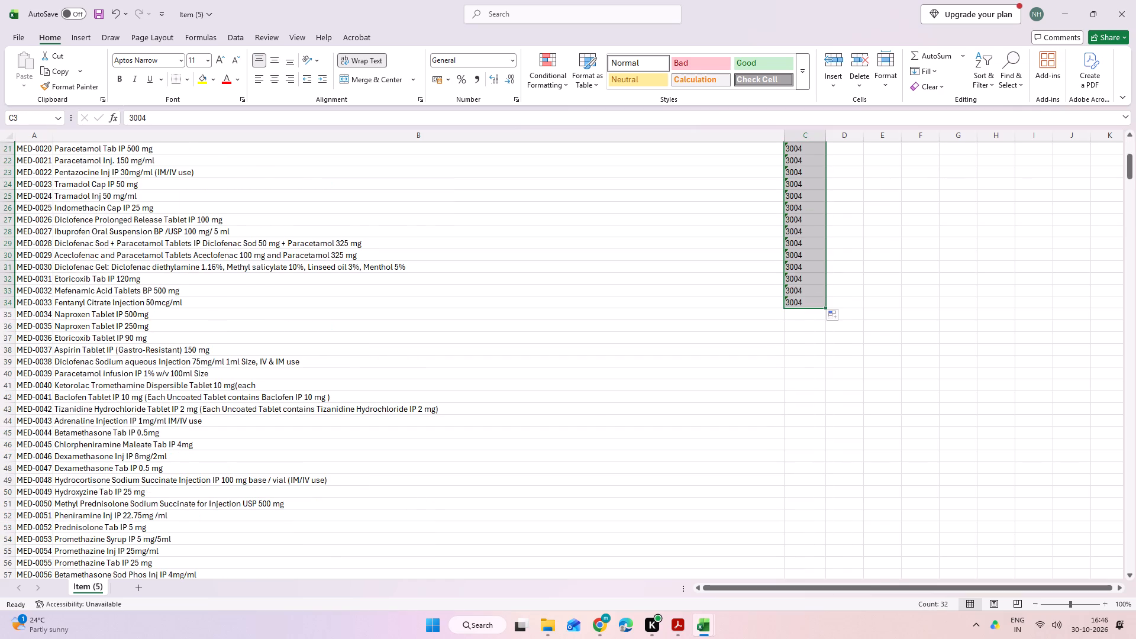
left_click_drag(825, 306, 827, 638)
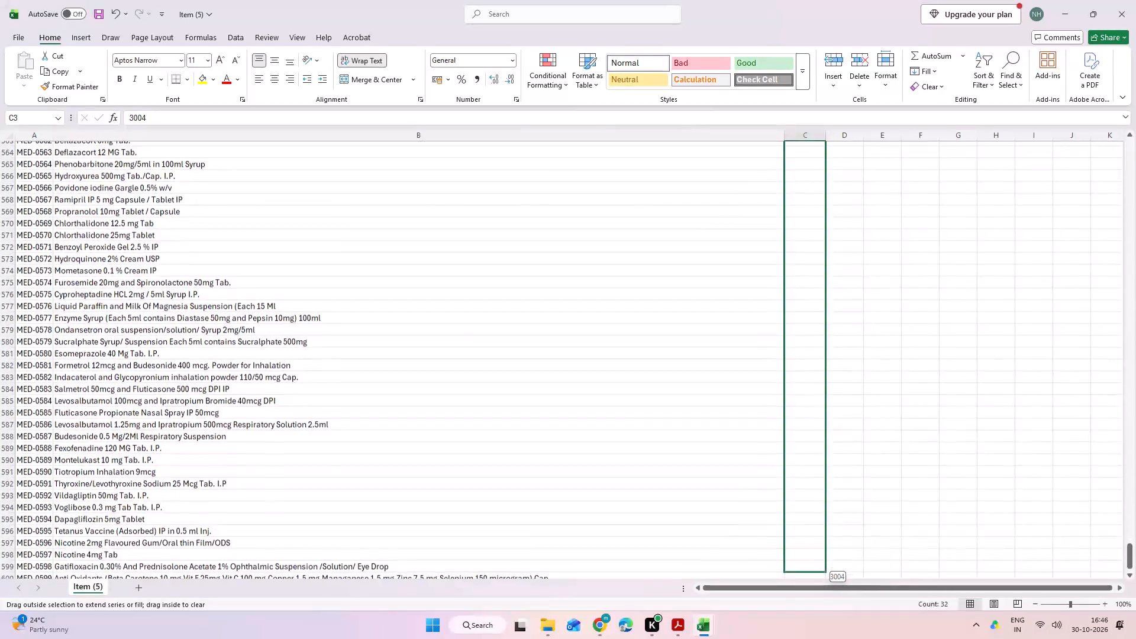
left_click_drag(827, 638, 778, 478)
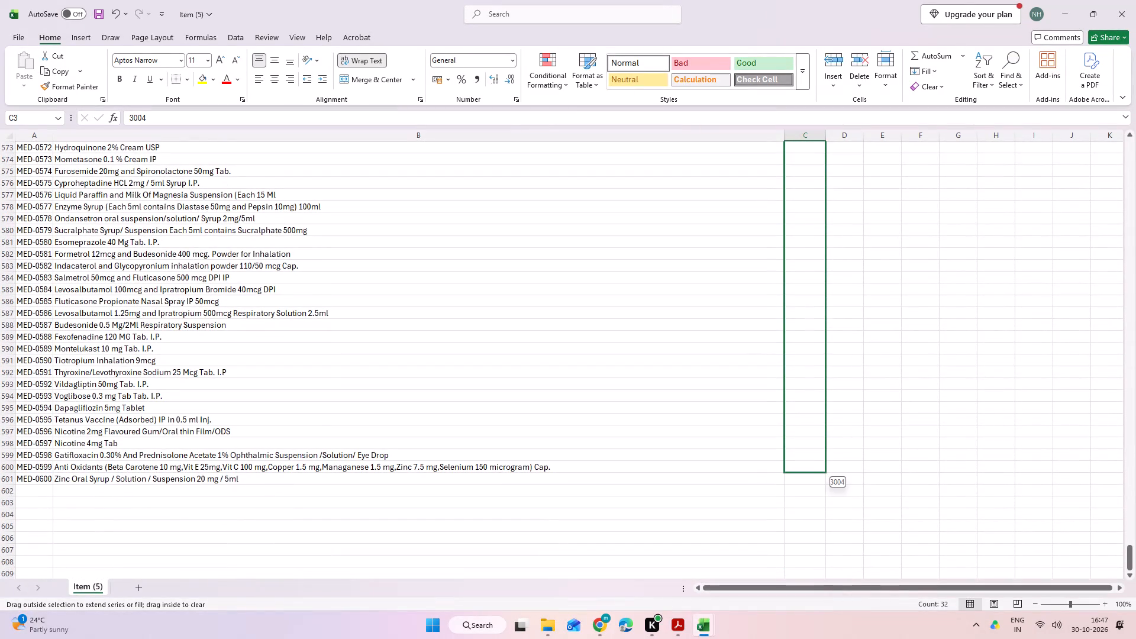
left_click_drag(778, 478, 779, 488)
left_click(908, 470)
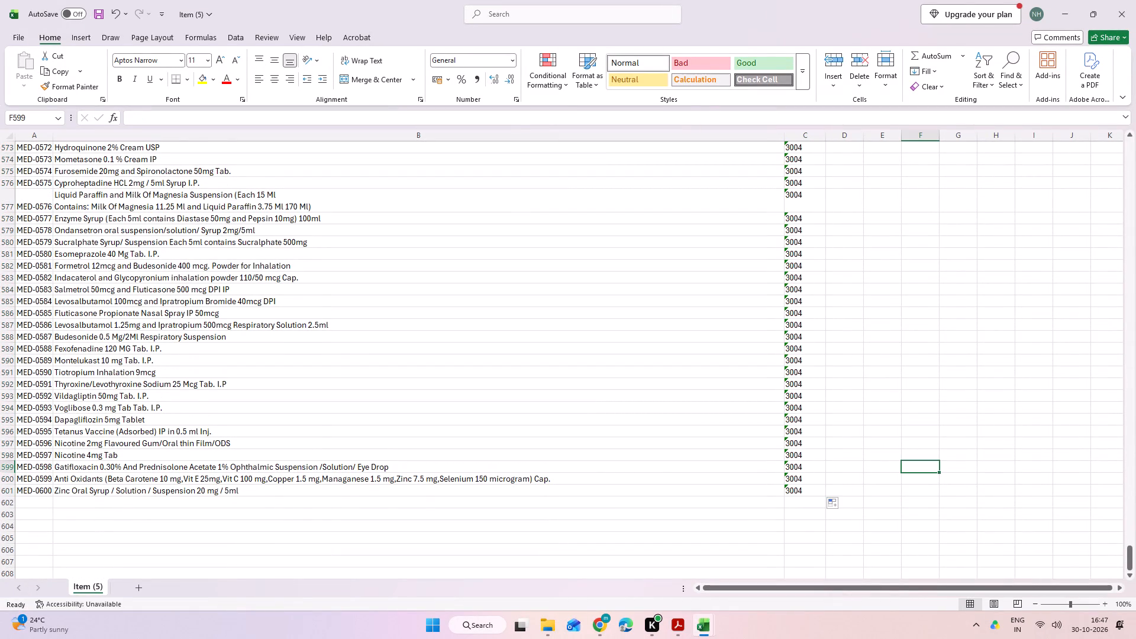
Re-enter the text codes in C593 and C592 as numbers, and paste C592's numeric 3004 over C2:C601.
double_click(802, 393)
left_click(887, 347)
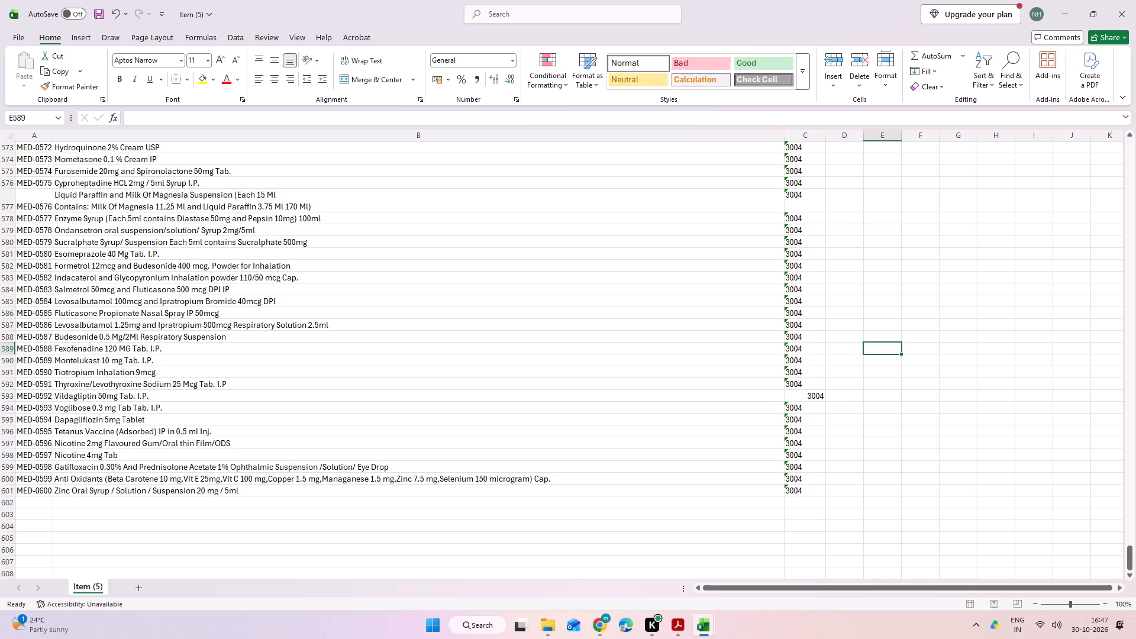
double_click(805, 383)
left_click(872, 366)
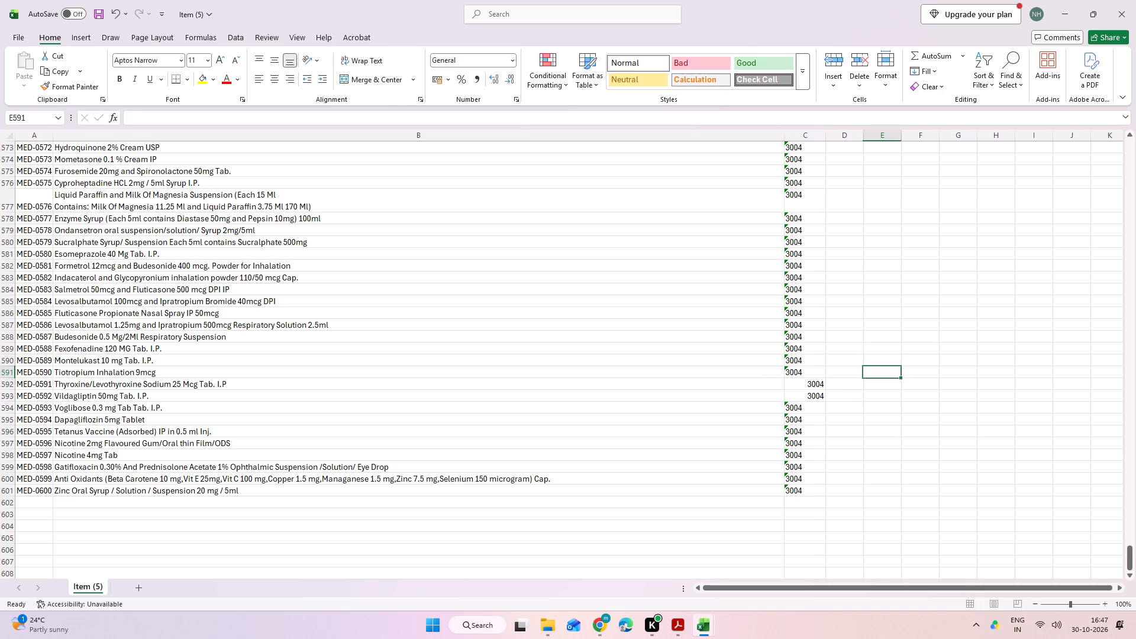
left_click(822, 387)
key("ctrl+c")
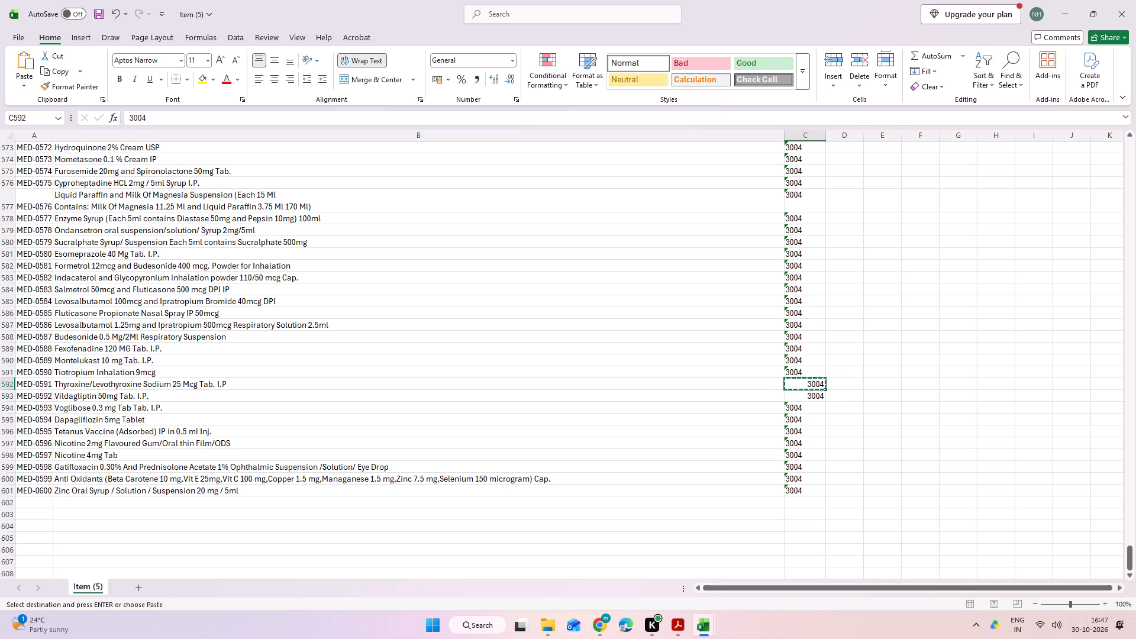
left_click_drag(807, 493, 809, 5)
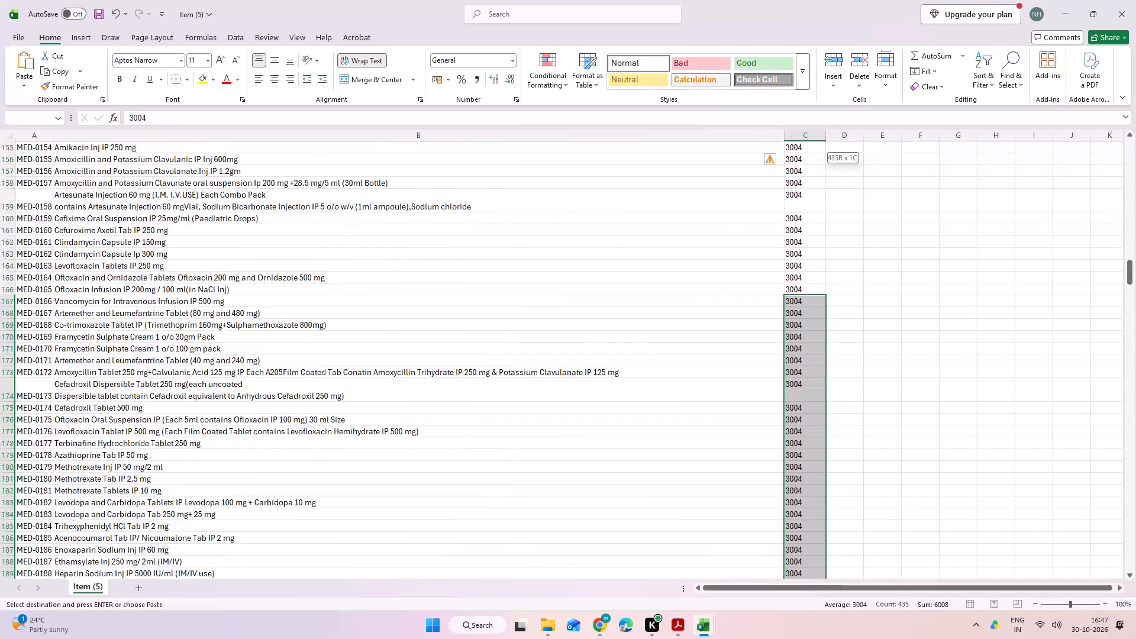
left_click_drag(809, 5, 798, 151)
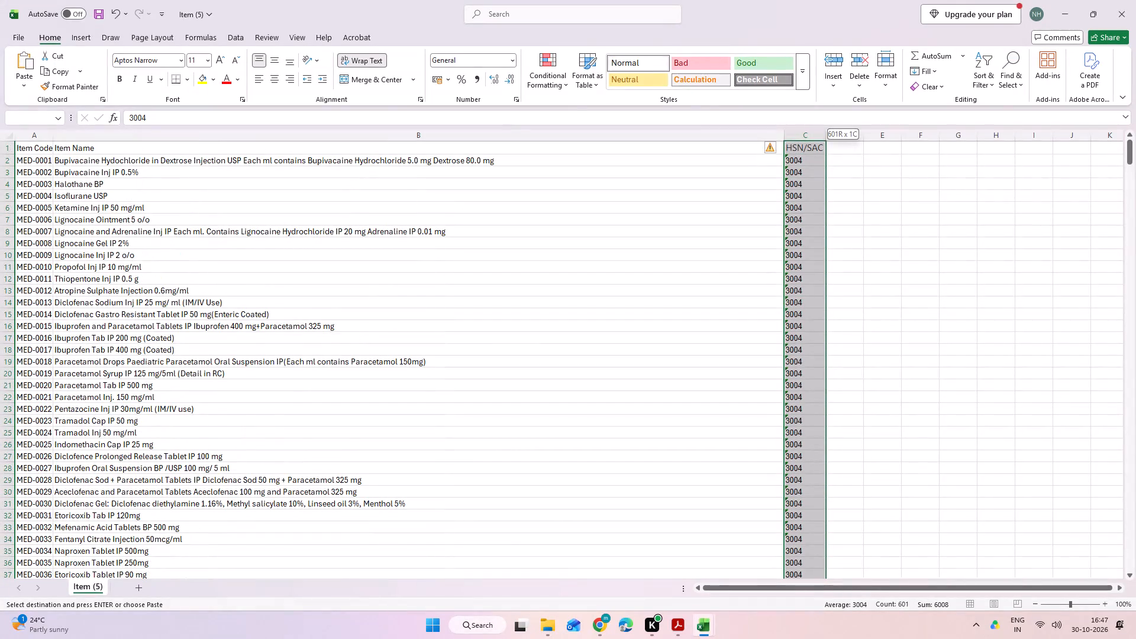
left_click_drag(798, 151, 798, 164)
key("Return")
scroll(898, 298, "up", 5)
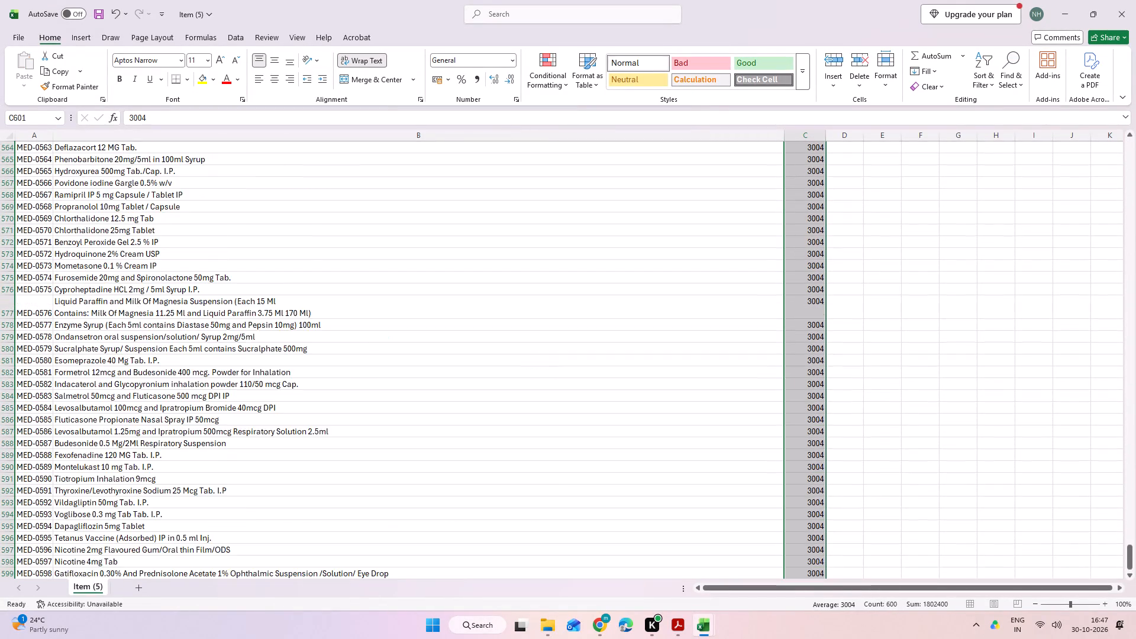
scroll(898, 298, "up", 3)
left_click_drag(1129, 554, 1131, 532)
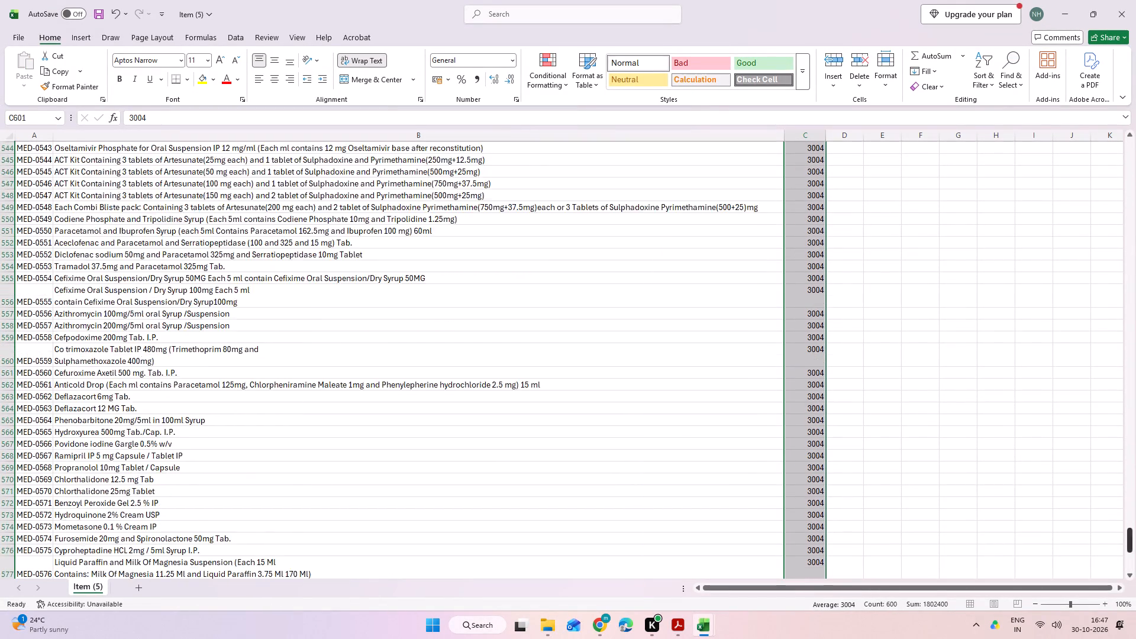
Save Item (5) with its filled HSN/SAC column and close that workbook.
left_click_drag(1131, 532, 1135, 134)
key("alt+Tab")
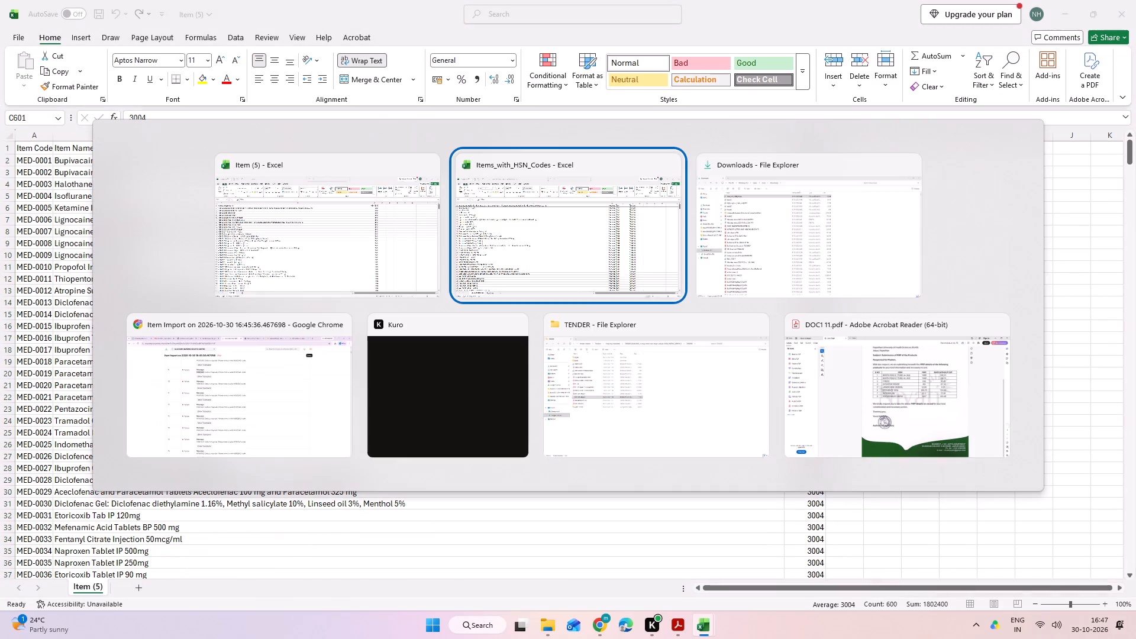
scroll(822, 245, "up", 5)
left_click(1007, 238)
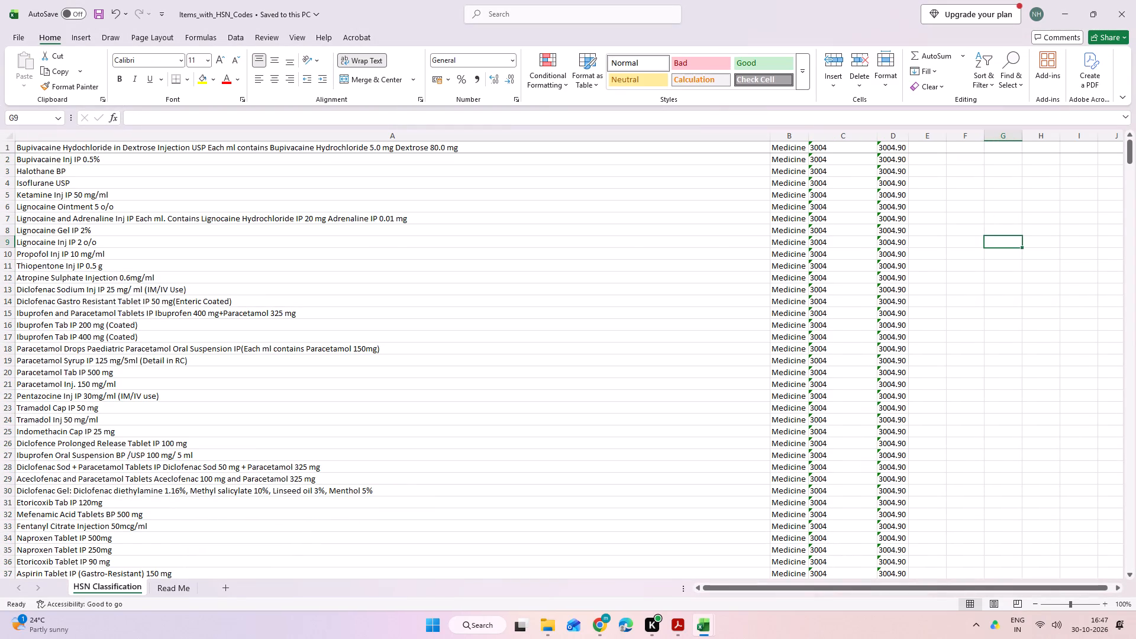
left_click_drag(1126, 161, 1121, 131)
key("alt+Tab")
key("alt+Tab")
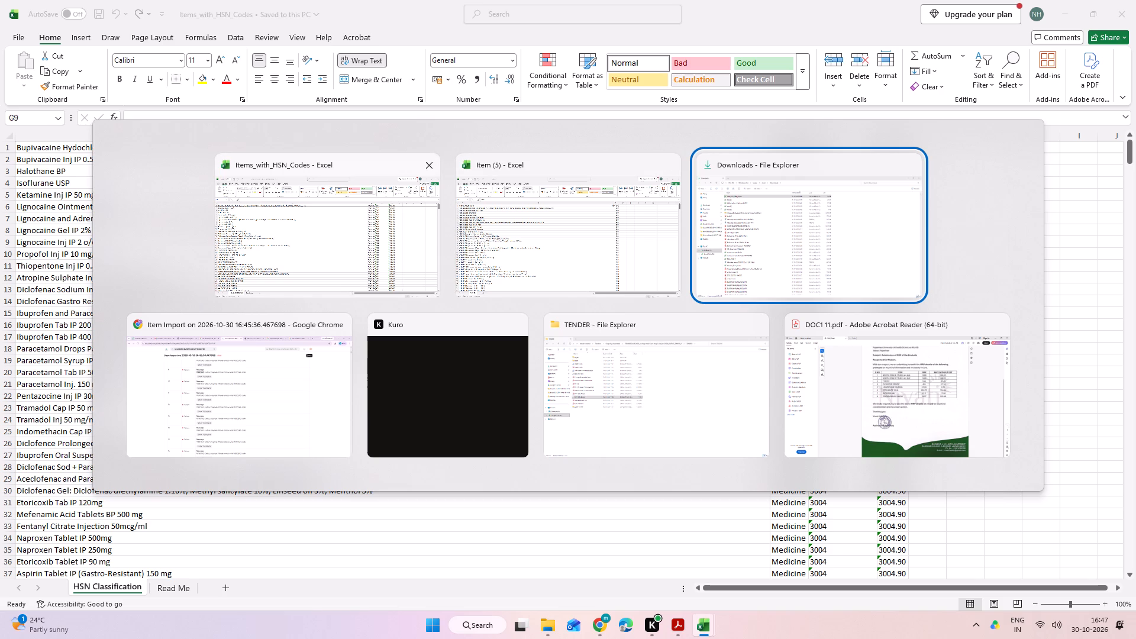
left_click(547, 245, "alt")
key("alt+Tab")
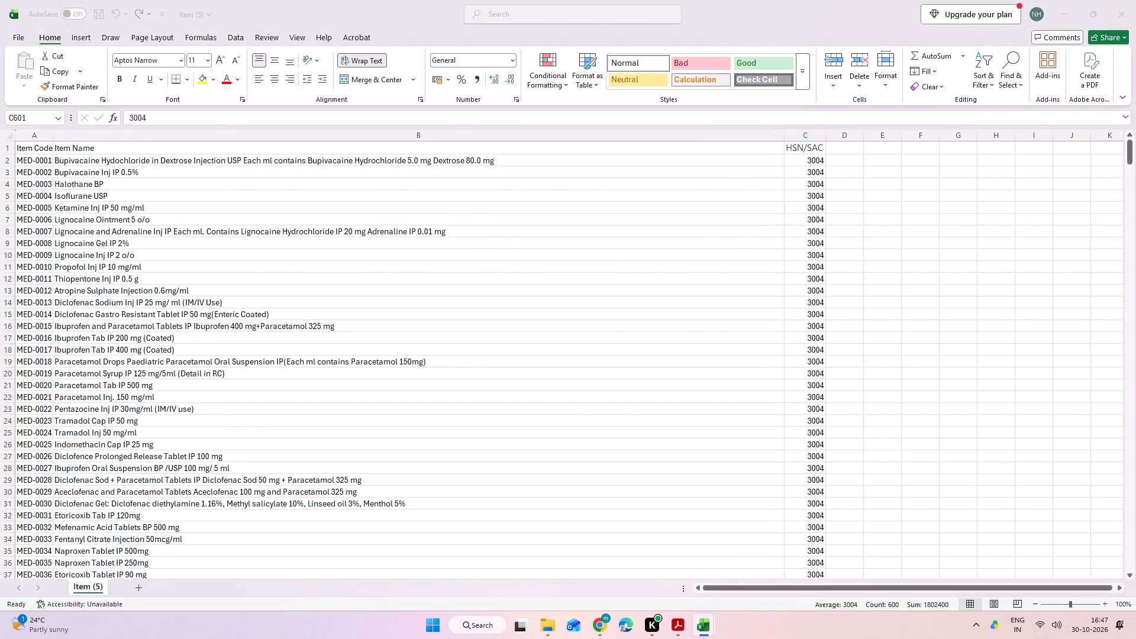
key("alt+Tab")
key("alt+Tab")
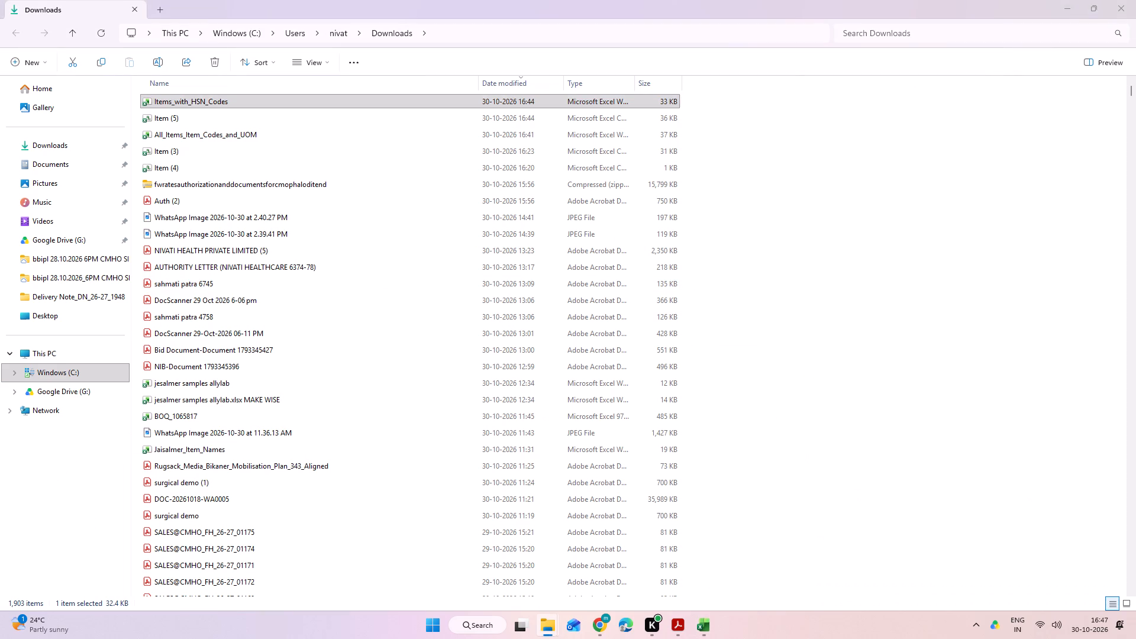
scroll(689, 311, "up", 5)
left_click(952, 250)
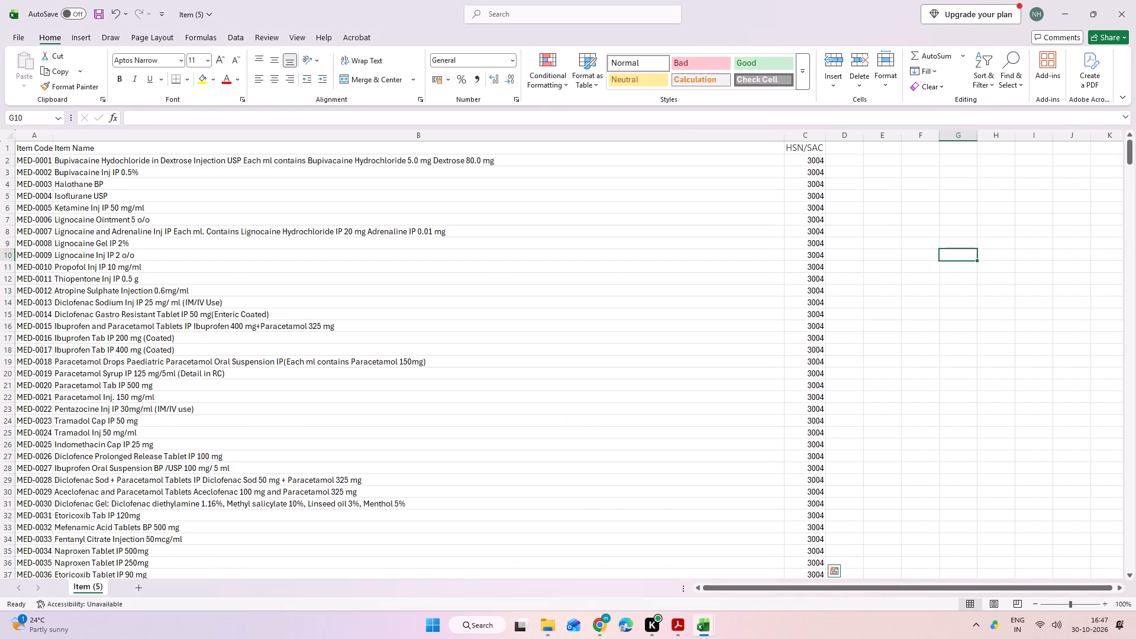
key("ctrl+s")
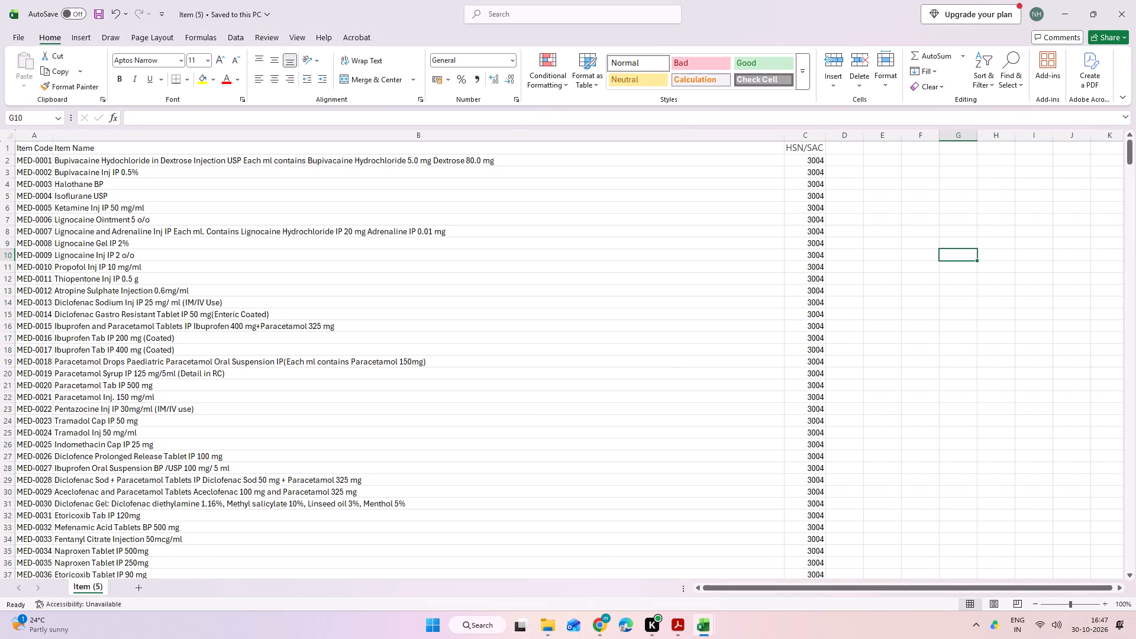
left_click(1129, 24)
On the Item Import page in Chrome, remove the currently attached import file.
key("alt+Tab")
key("alt+Tab")
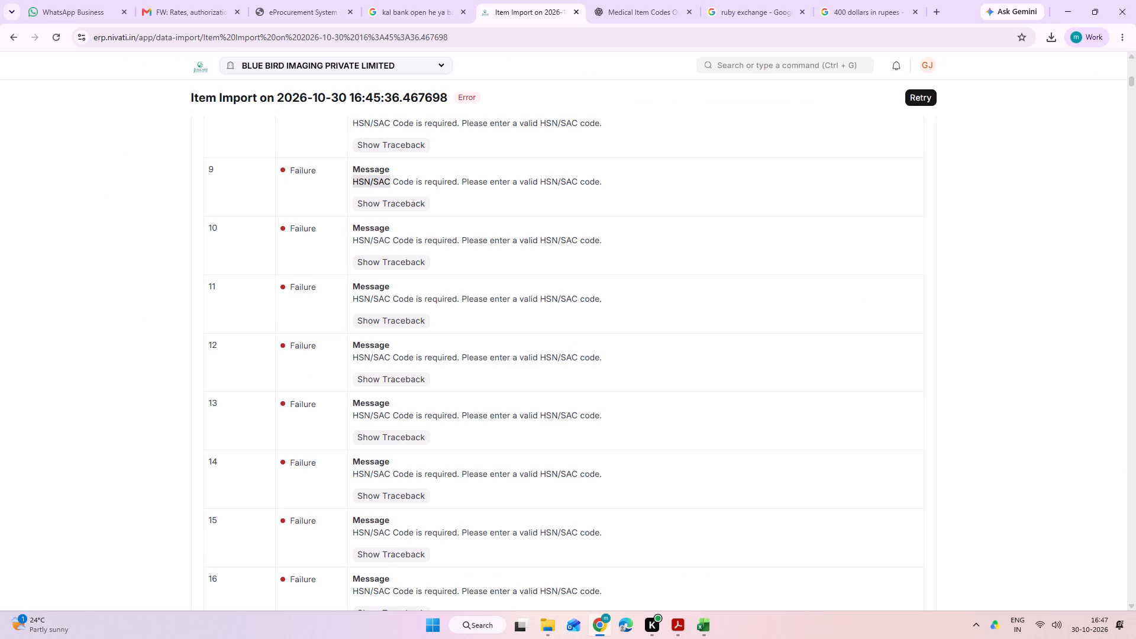
scroll(953, 227, "up", 18)
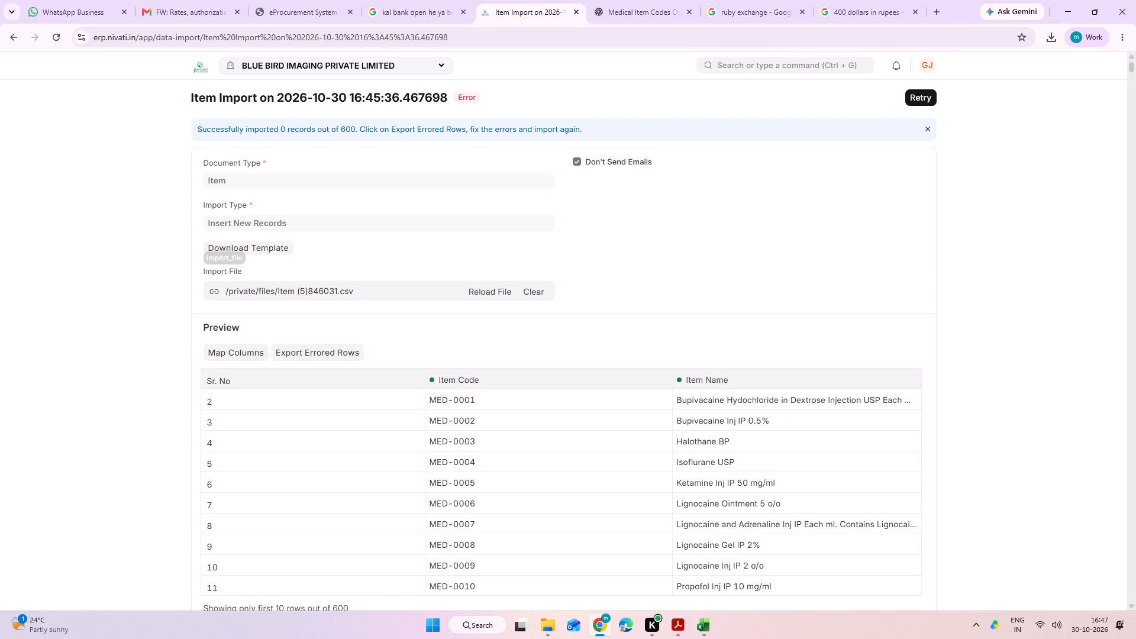
left_click(535, 289)
left_click(718, 155)
left_click(709, 163)
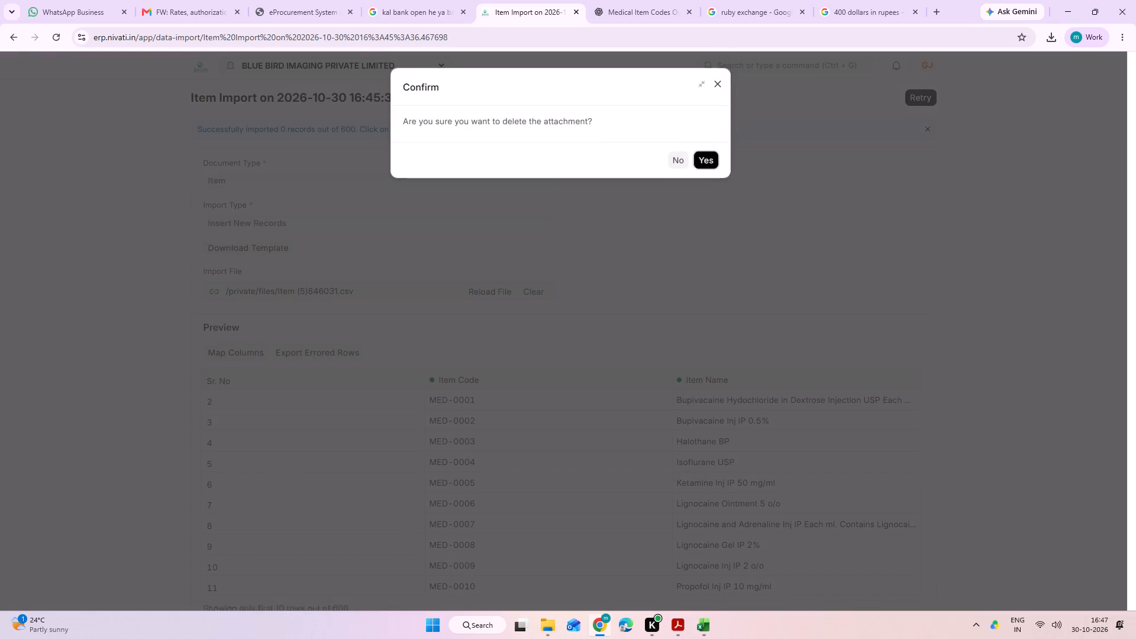
Attach the updated Item (5).csv from Downloads to the import as a private file.
left_click(224, 294)
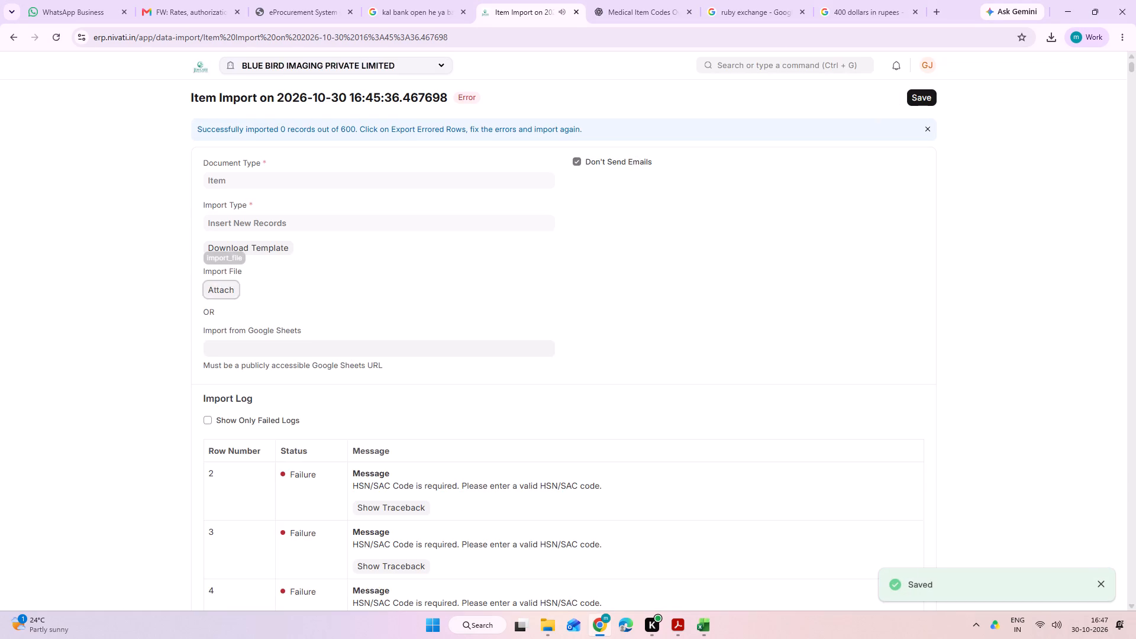
left_click(515, 202)
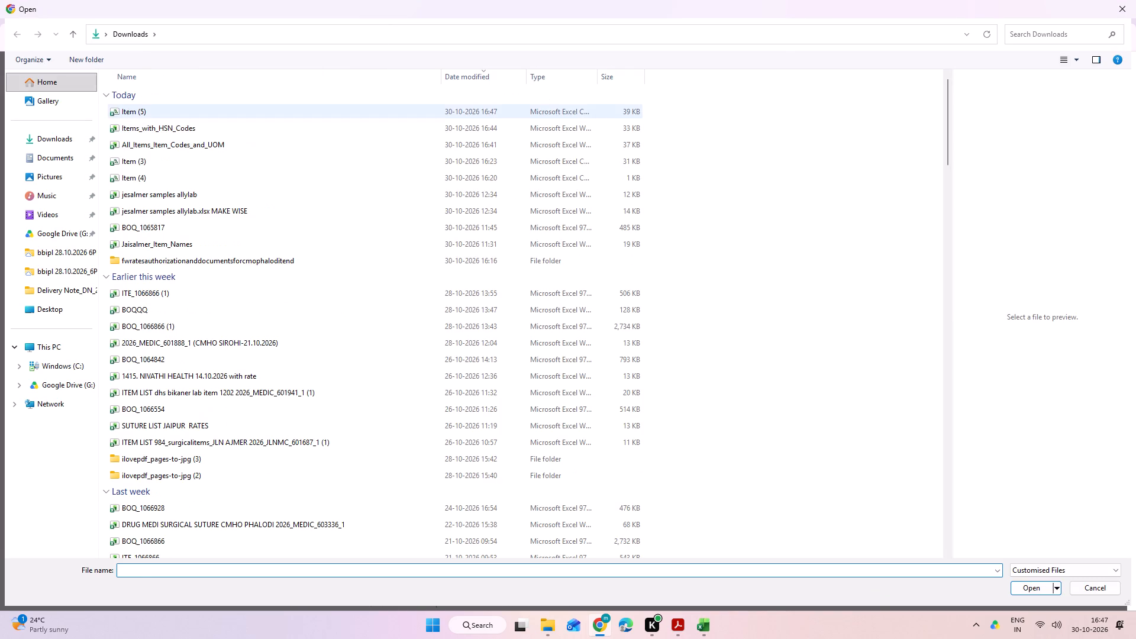
double_click(173, 116)
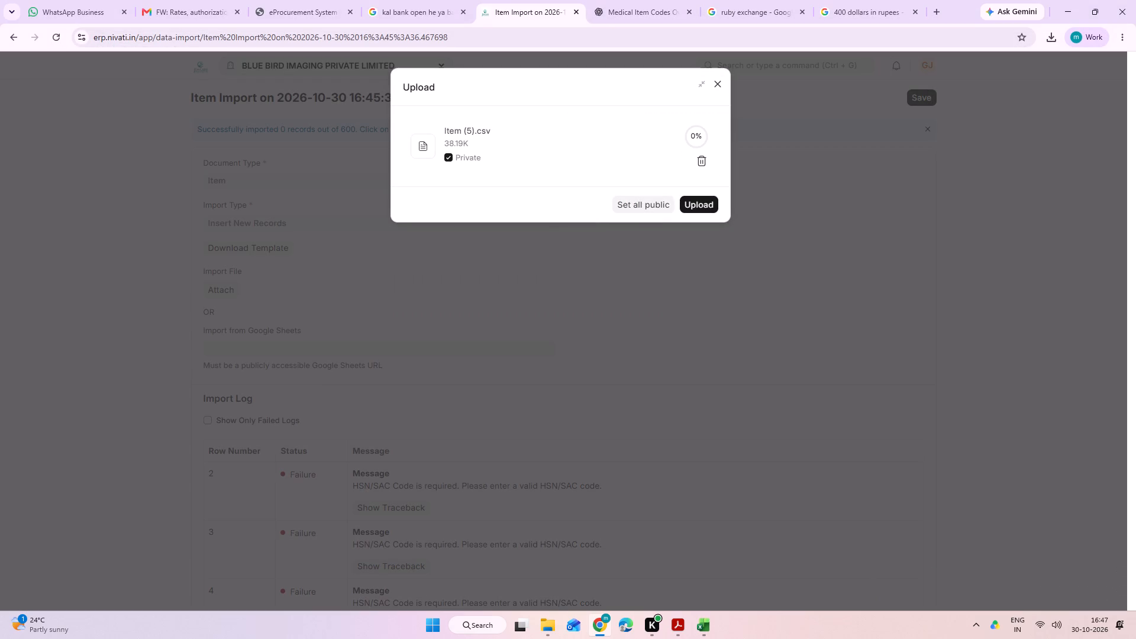
left_click(448, 159)
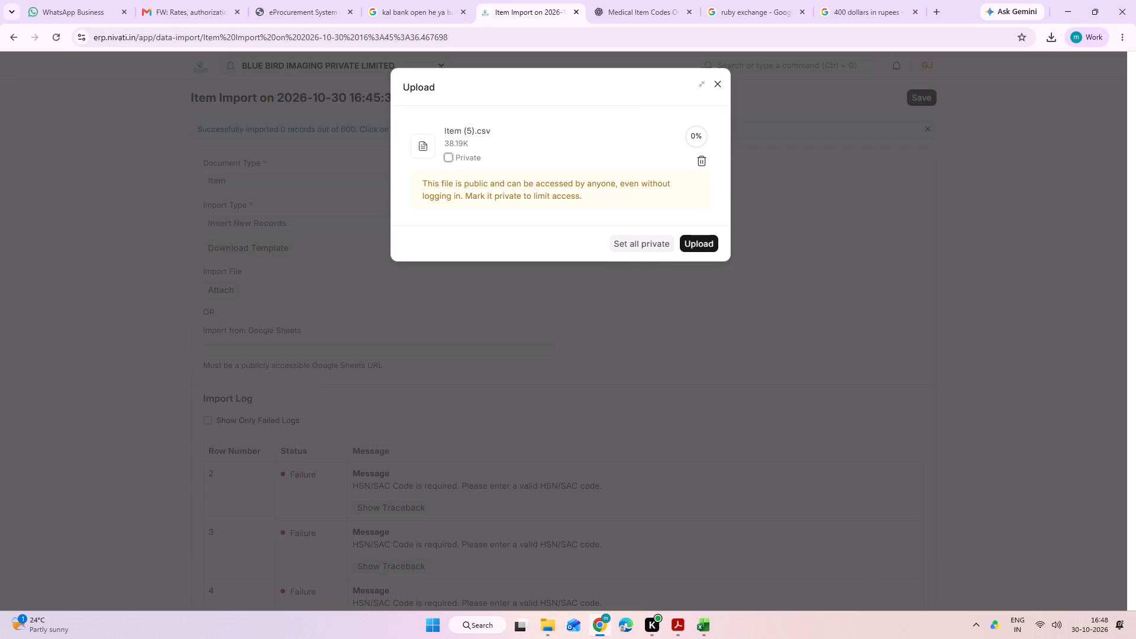
left_click(465, 159)
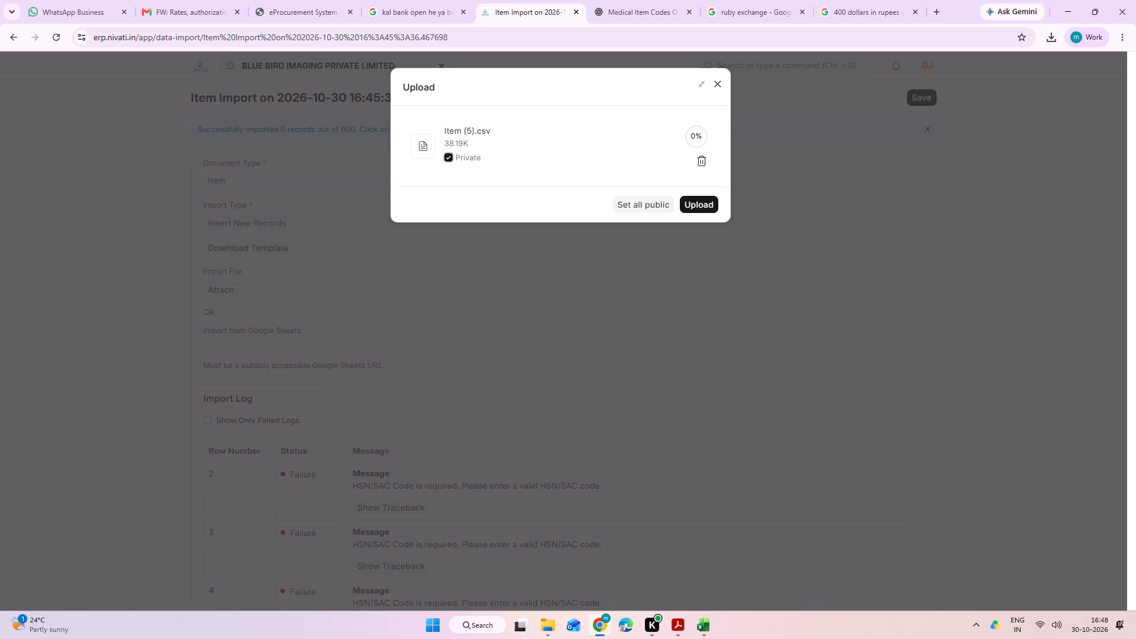
left_click(697, 206)
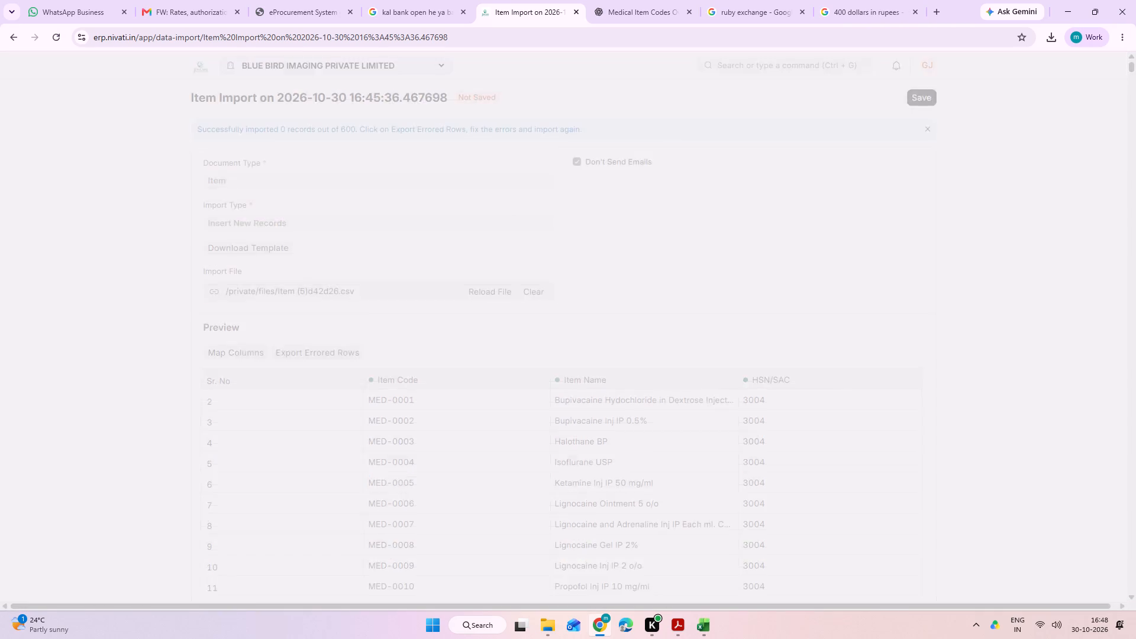
Retry the item import with the newly attached file and check the messages in the import log.
scroll(732, 236, "down", 3)
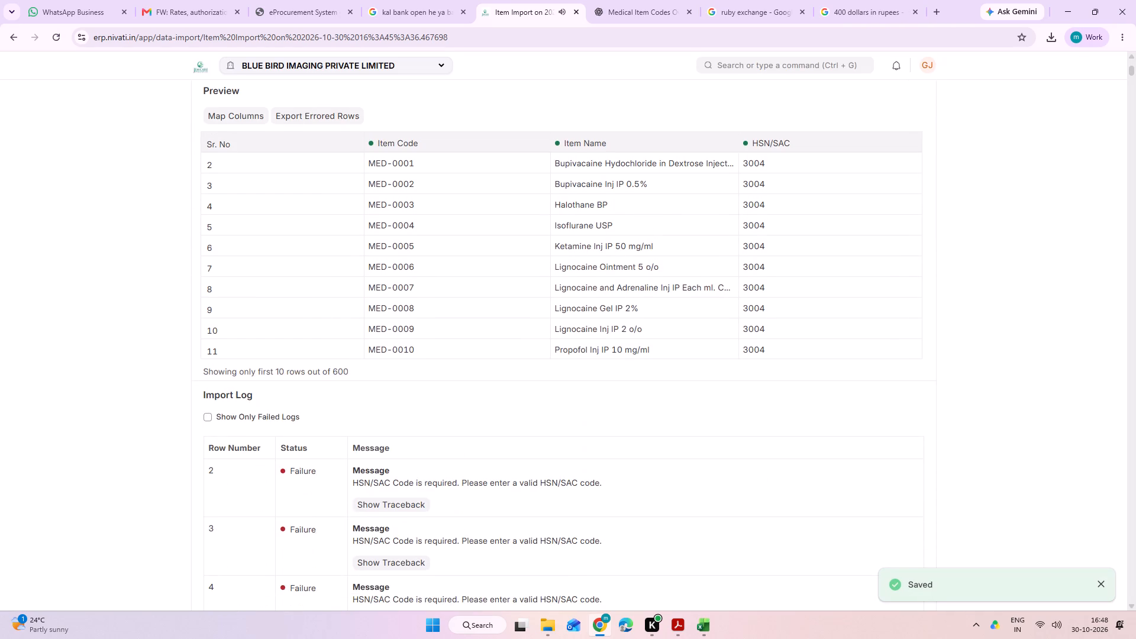
scroll(732, 236, "down", 3)
scroll(732, 236, "up", 9)
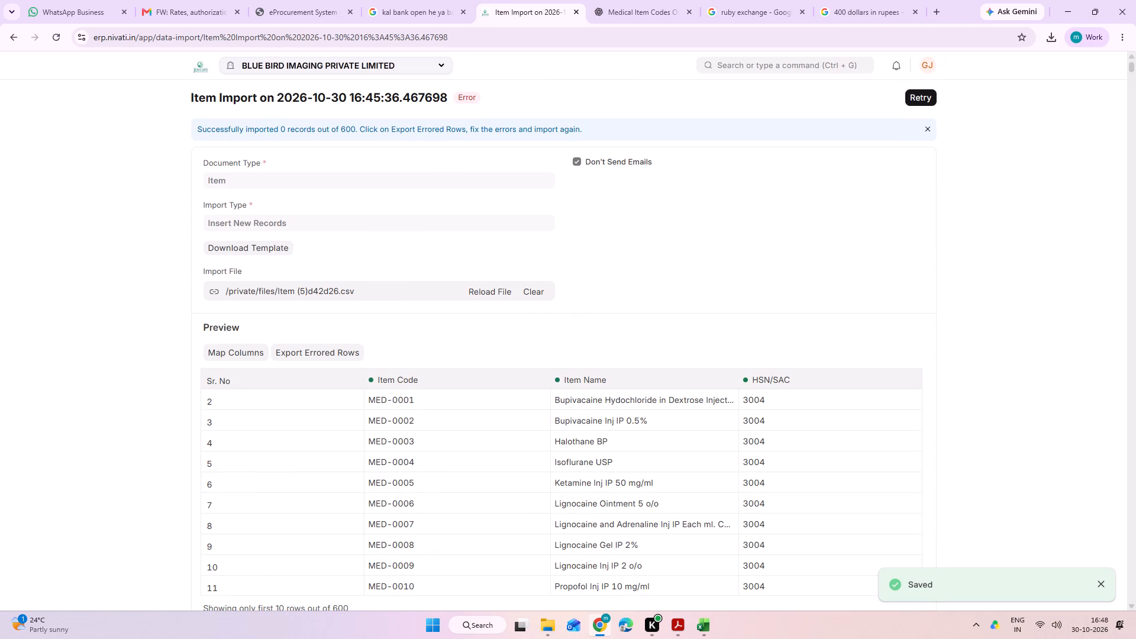
left_click(914, 93)
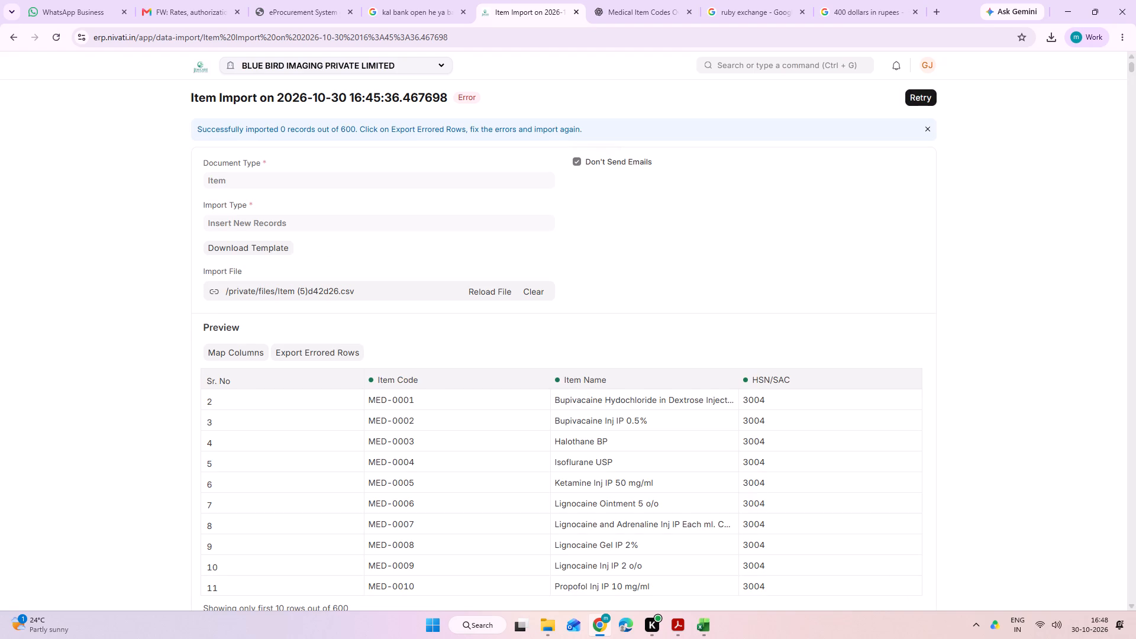
scroll(690, 235, "down", 4)
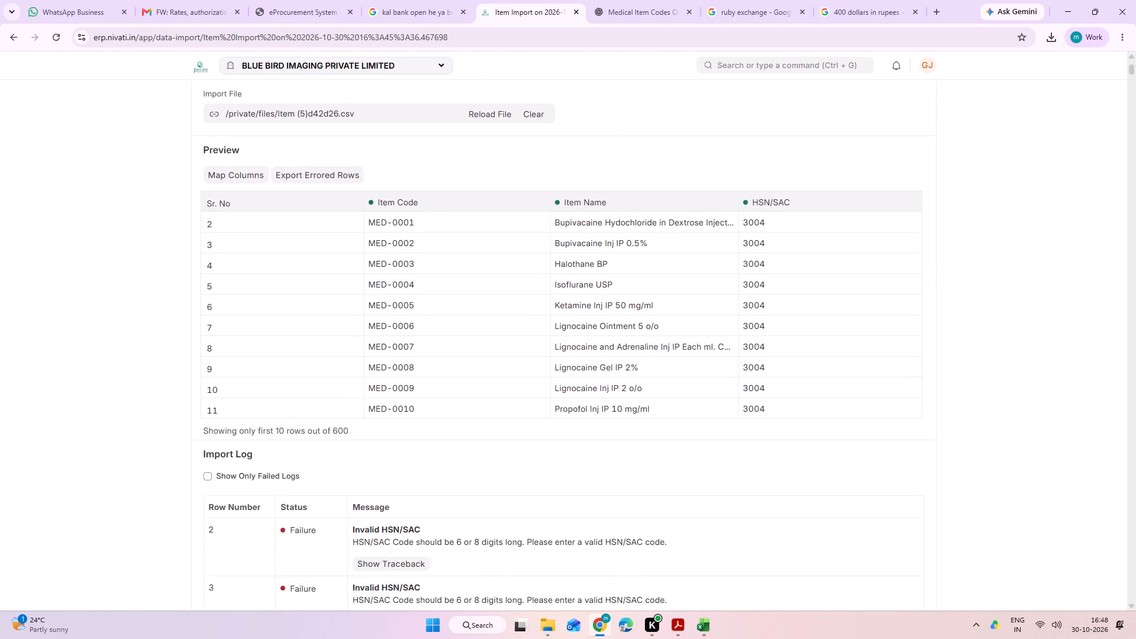
scroll(690, 235, "down", 2)
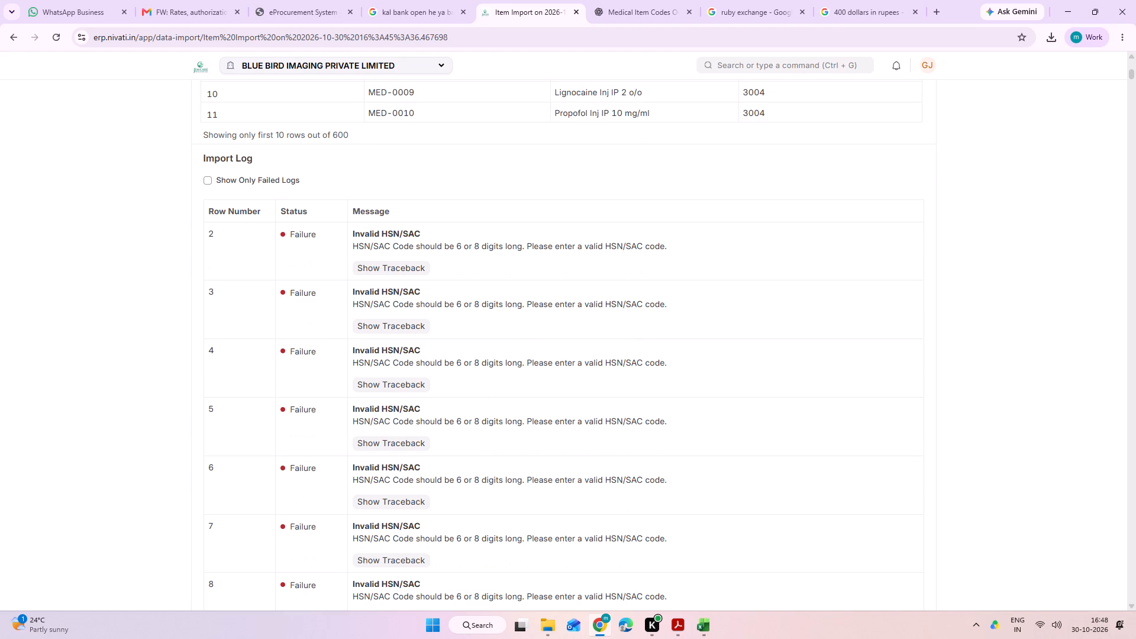
Open All_Items_Item_Codes_and_UOM from Downloads, examine its Item Master columns for HSN codes, and minimise it.
key("alt+Tab")
key("alt+Tab")
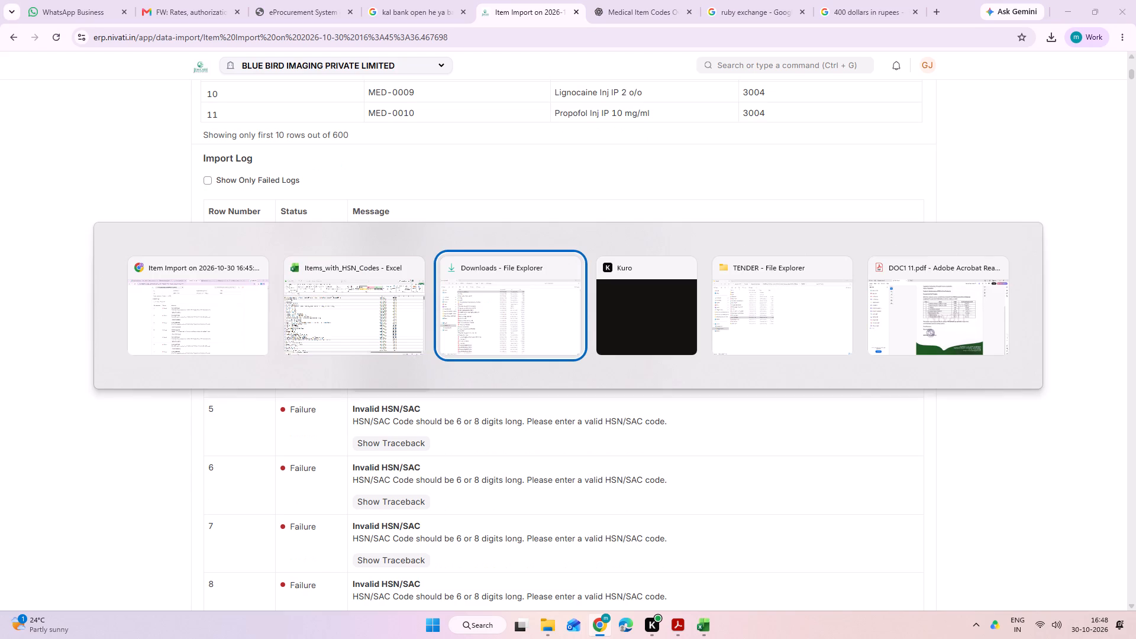
double_click(251, 139)
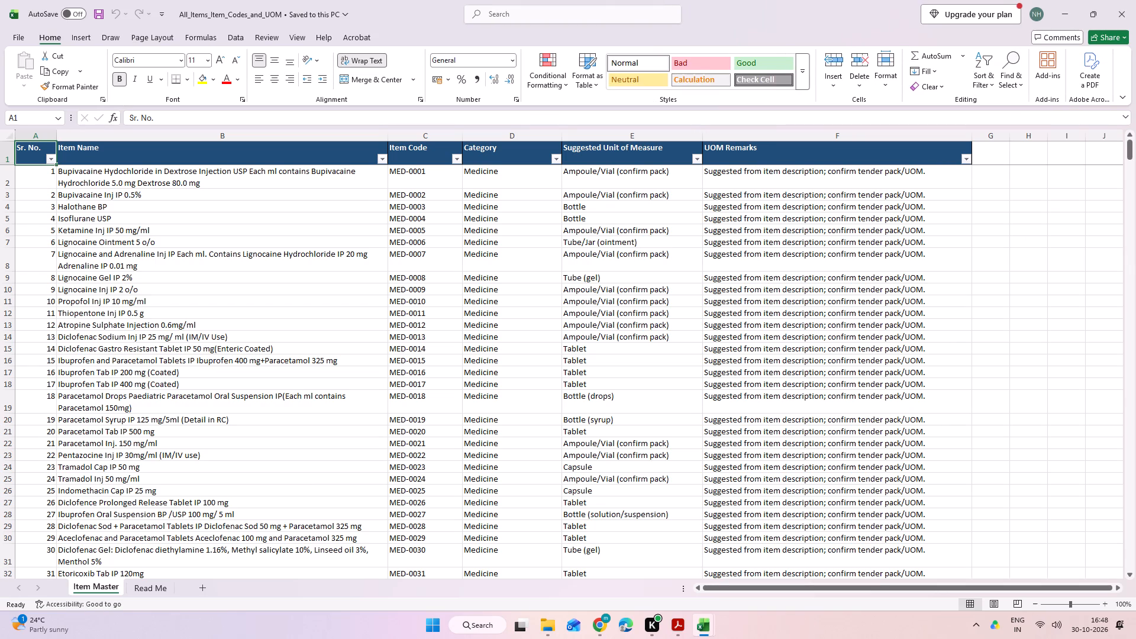
scroll(561, 301, "down", 5)
scroll(561, 301, "up", 6)
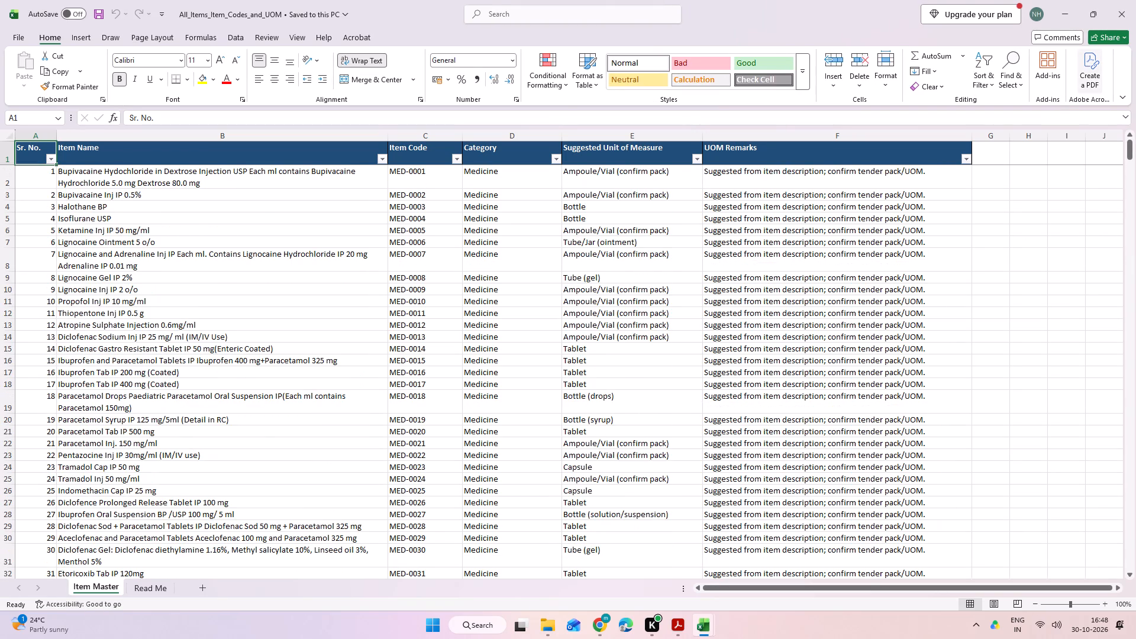
left_click(1067, 15)
Open Item (3) and Item (4) from Downloads to examine their columns for HSN codes, and close Item (4).
key("alt+Tab")
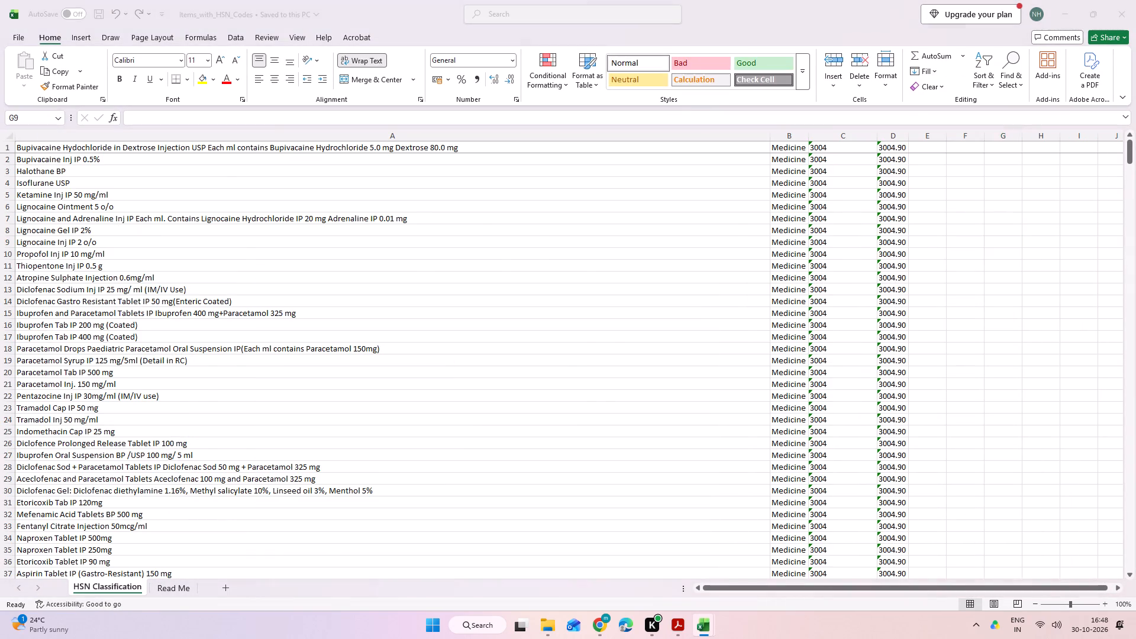
key("alt+Tab")
double_click(204, 156)
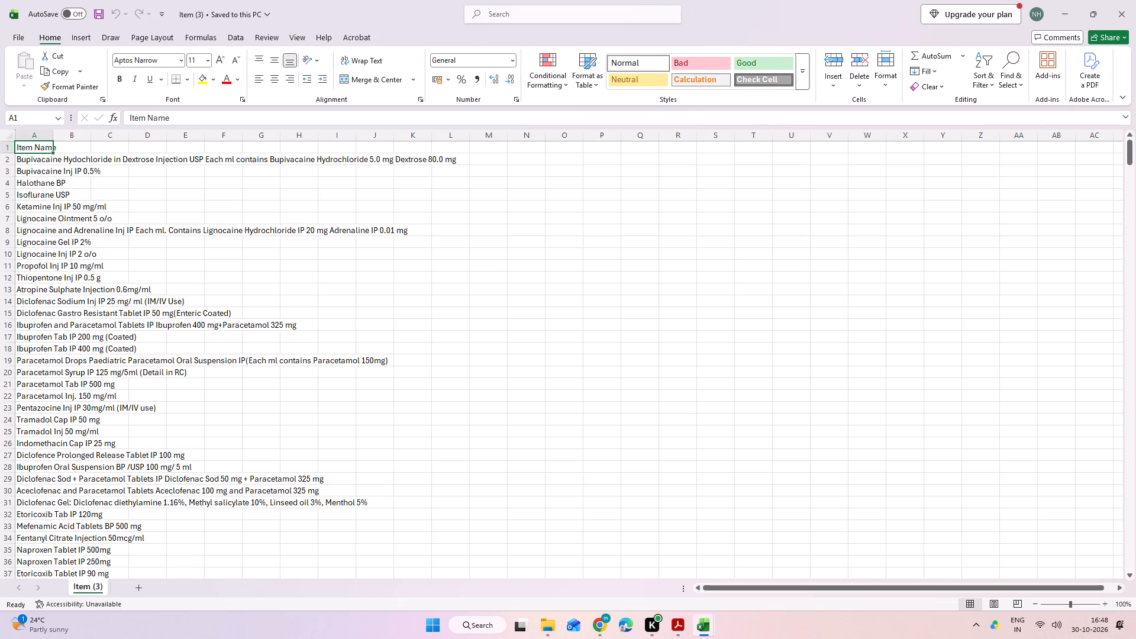
key("alt+Tab")
key("alt+Tab")
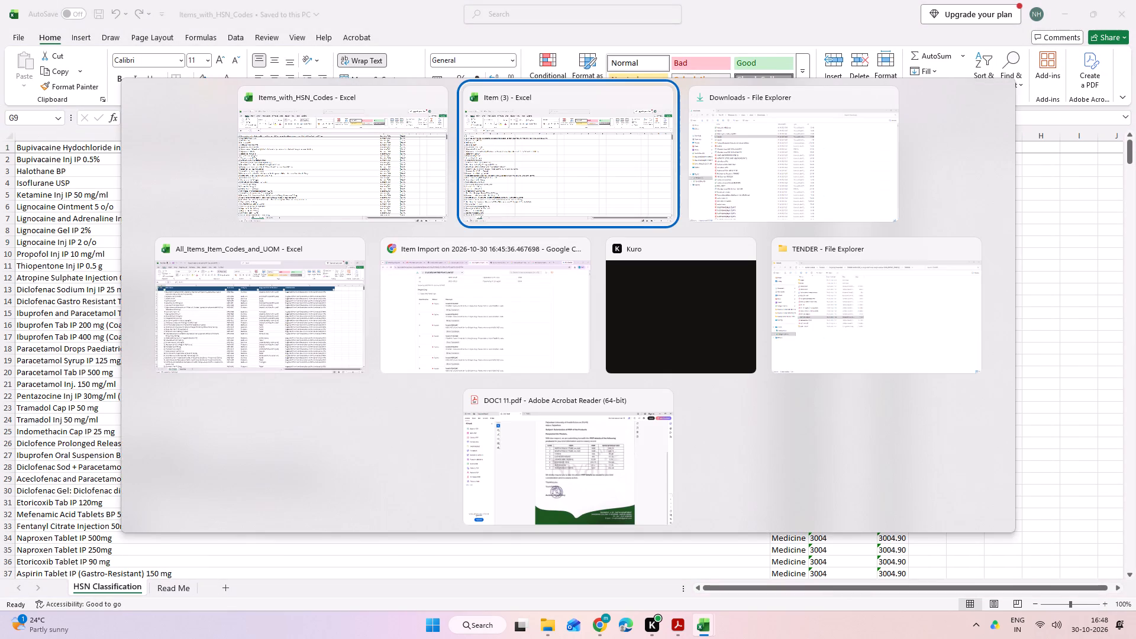
key("alt+Tab")
double_click(348, 167)
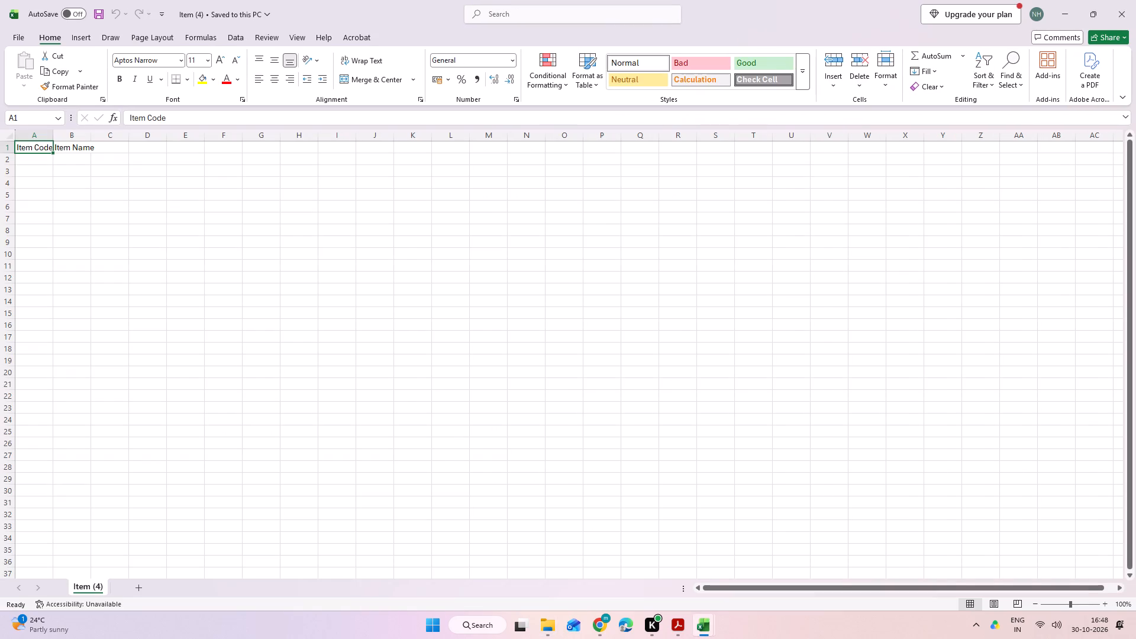
left_click(1135, 3)
key("alt+Tab")
key("alt+Tab")
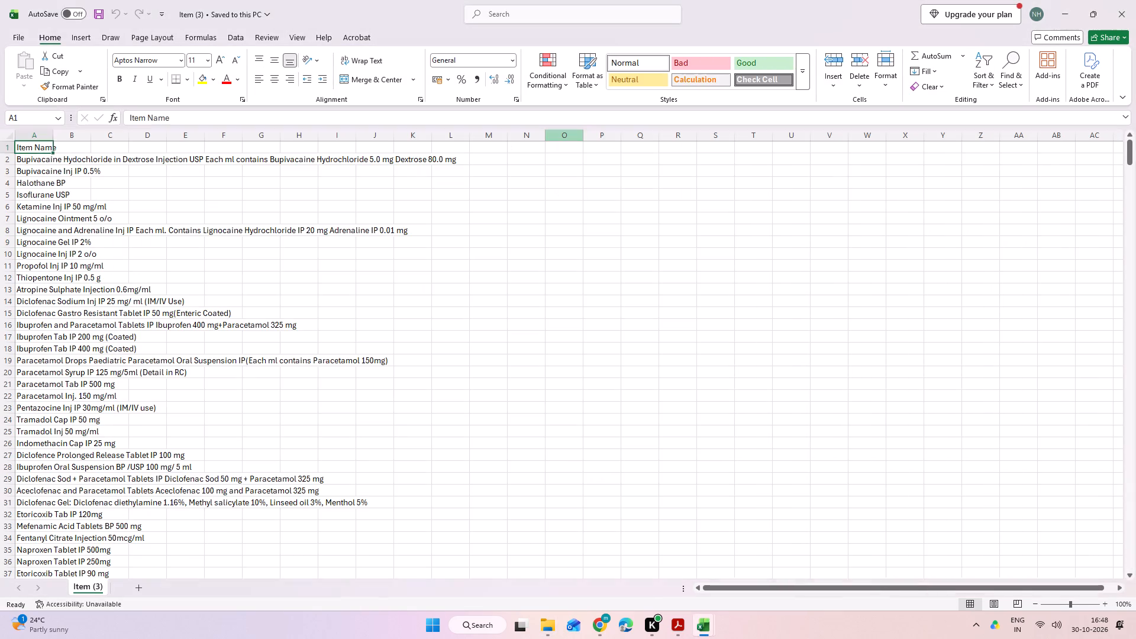
Switch to the Downloads folder and open the Items_with_HSN_Codes workbook.
key("alt+Tab")
key("alt+Tab")
key("alt+Tab")
left_click(750, 153, "alt")
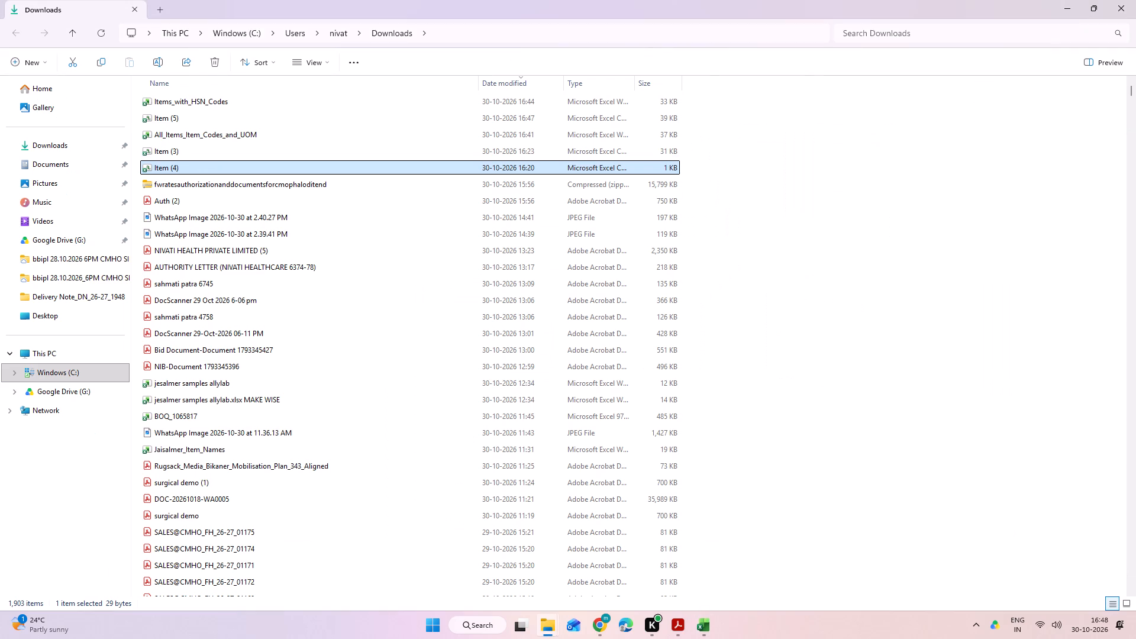
double_click(280, 106)
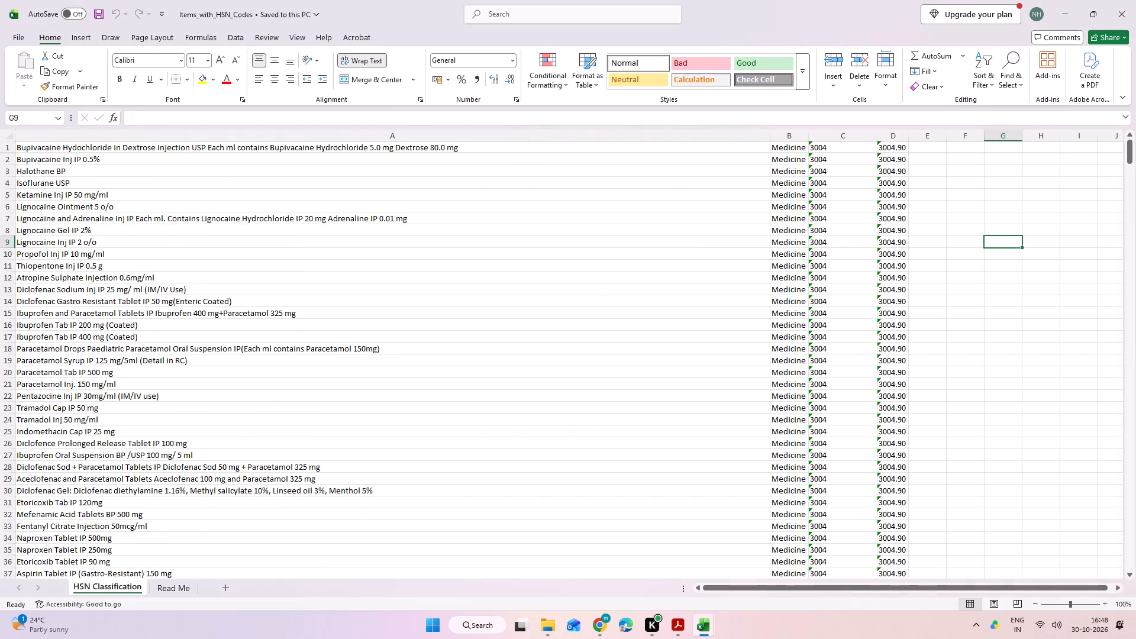
Copy the dotted six-digit HSN codes in column D of the HSN Classification sheet, from row 1 through row 600.
scroll(819, 288, "up", 6)
left_click_drag(1131, 158, 1132, 135)
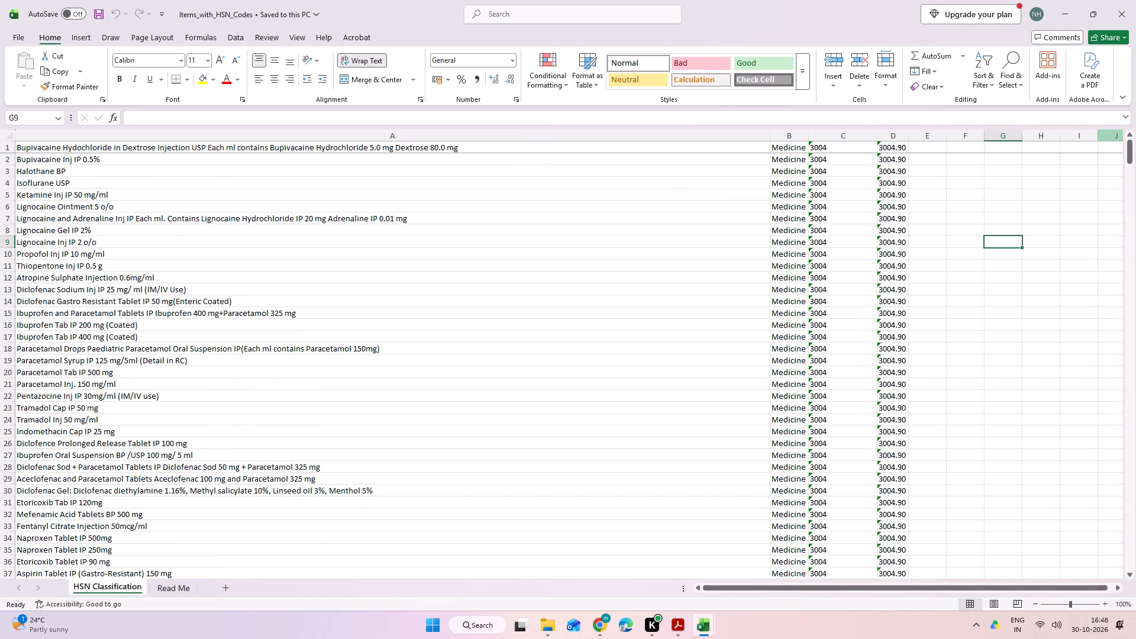
left_click_drag(897, 160, 893, 195)
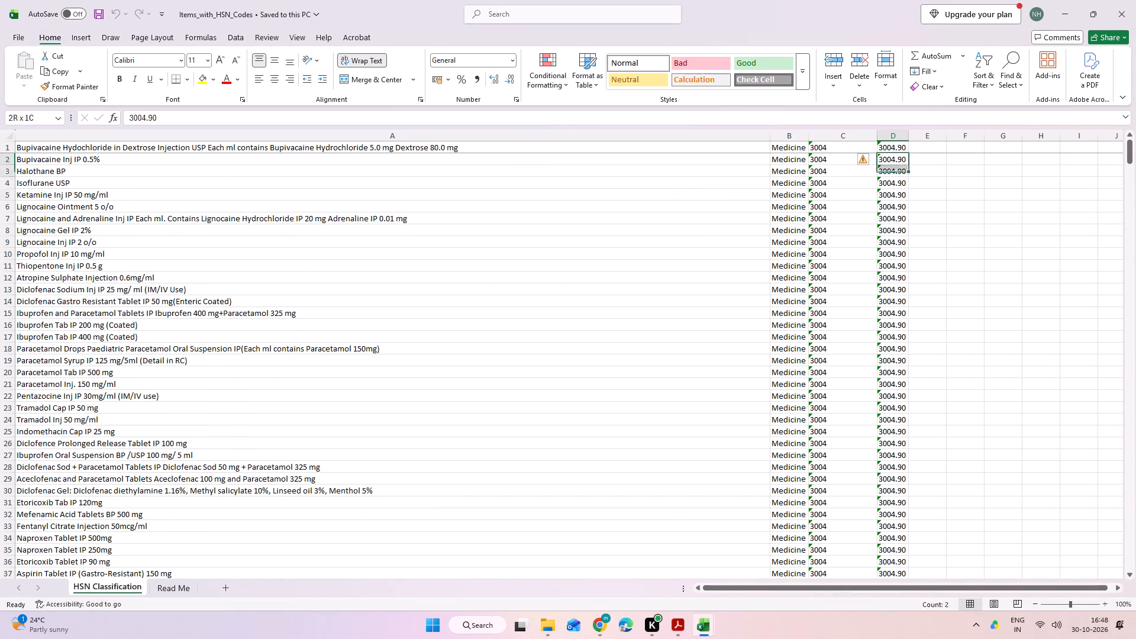
left_click_drag(893, 195, 892, 620)
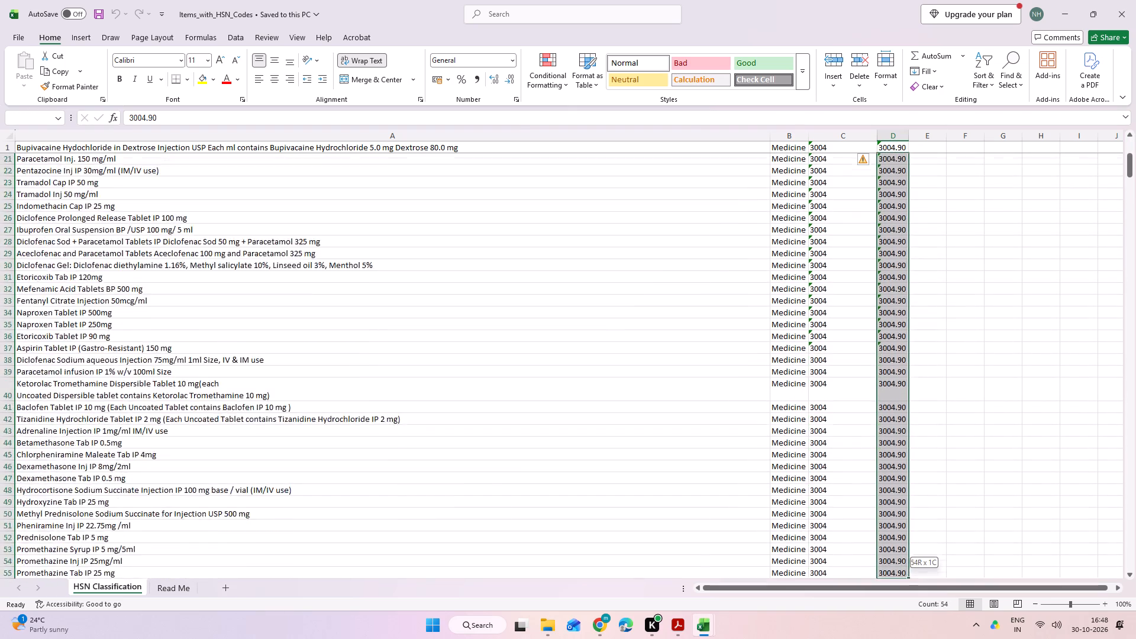
left_click_drag(892, 620, 894, 635)
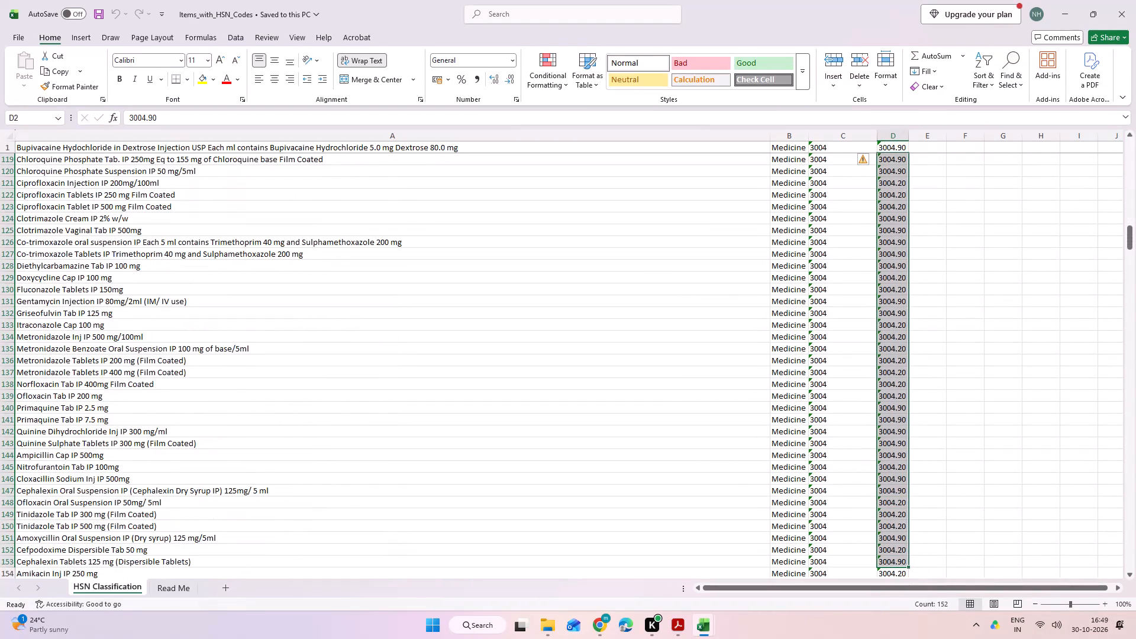
left_click_drag(1135, 243, 1133, 185)
left_click_drag(1130, 234, 1131, 131)
left_click_drag(902, 145, 896, 181)
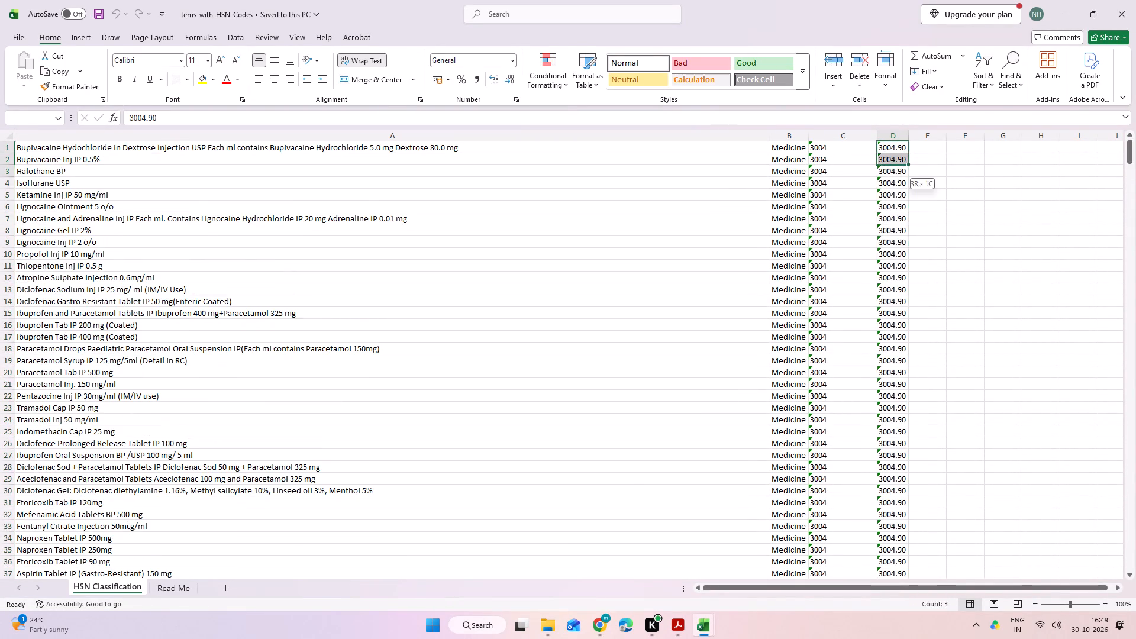
left_click_drag(896, 181, 900, 638)
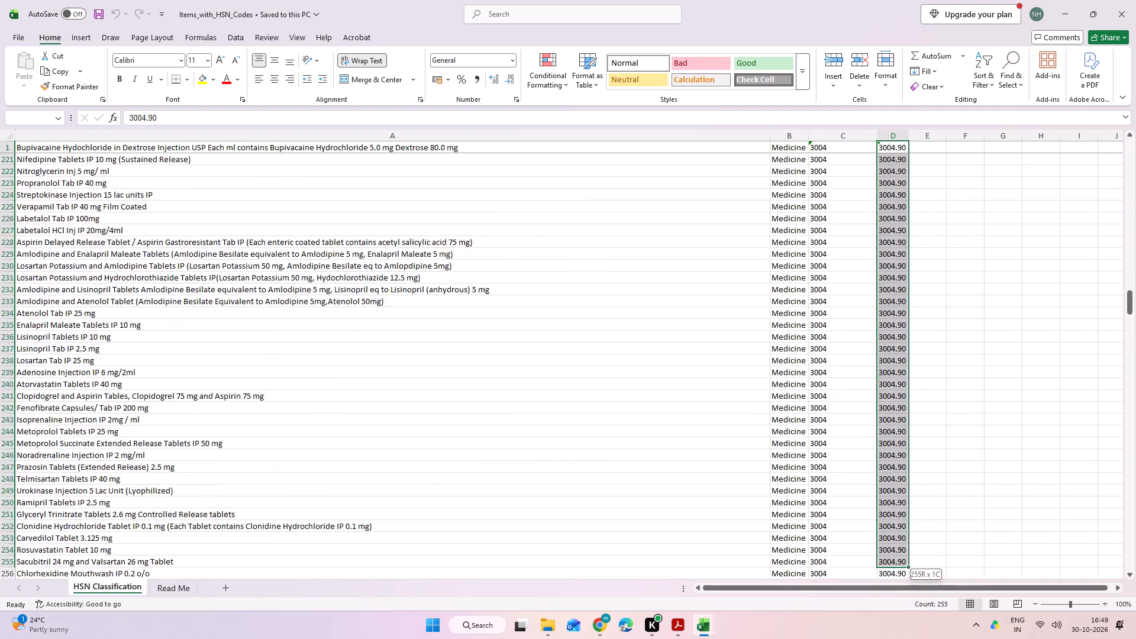
left_click_drag(900, 638, 899, 638)
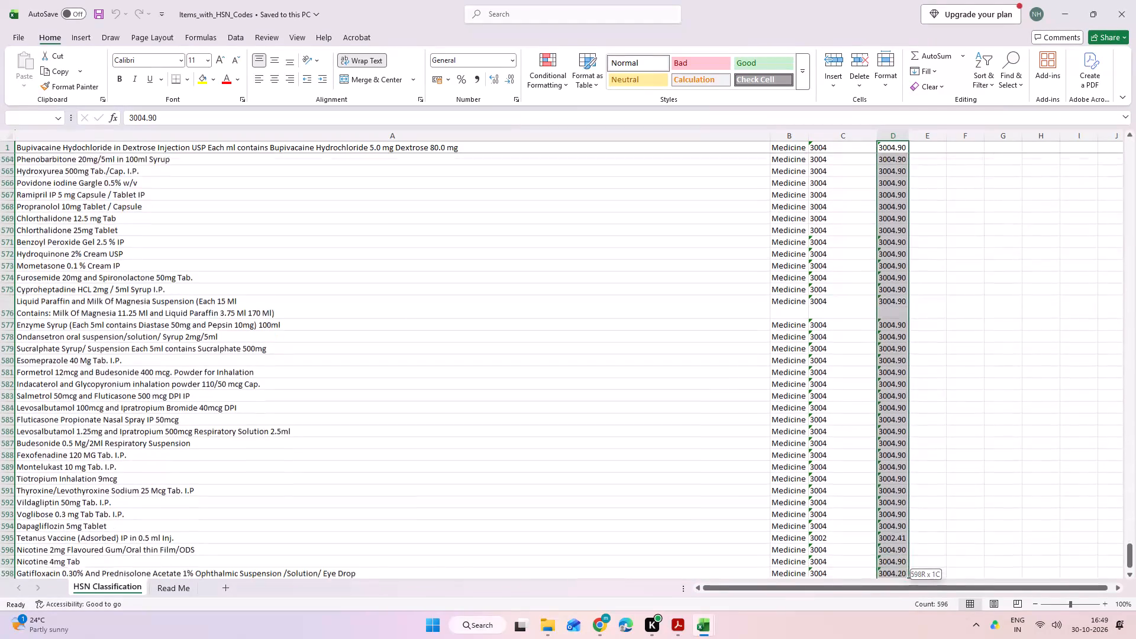
left_click_drag(899, 638, 903, 540)
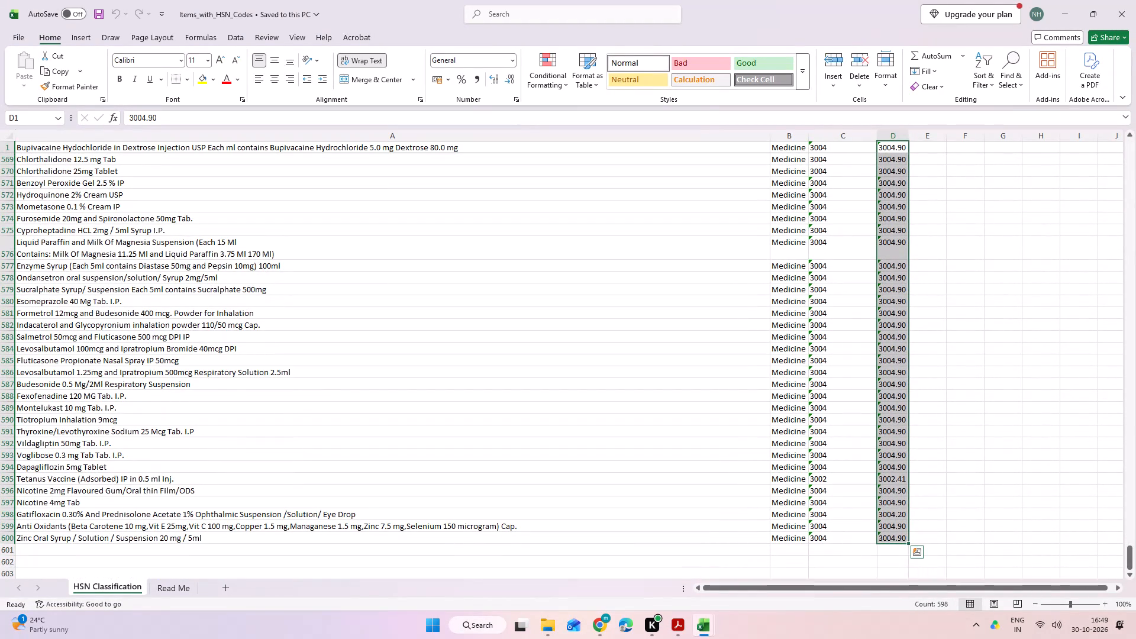
key("ctrl+c")
Open Item (5) from Downloads and paste the copied codes into the HSN/SAC column starting at C2, checking the pasted rows.
key("alt+Tab")
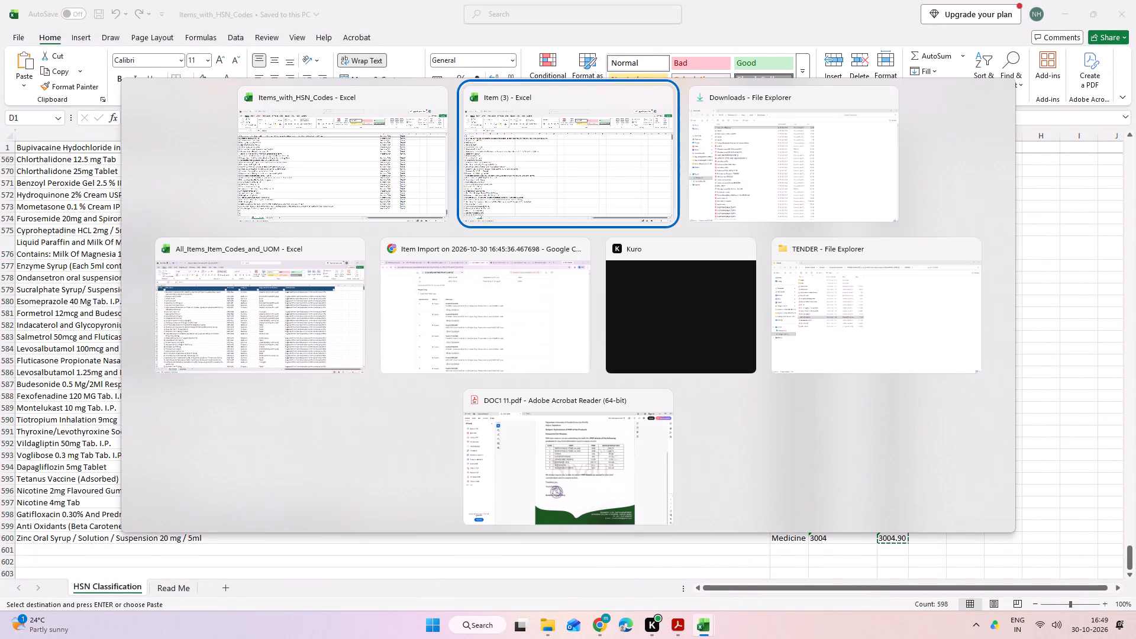
key("alt+Tab")
key("alt+Tab")
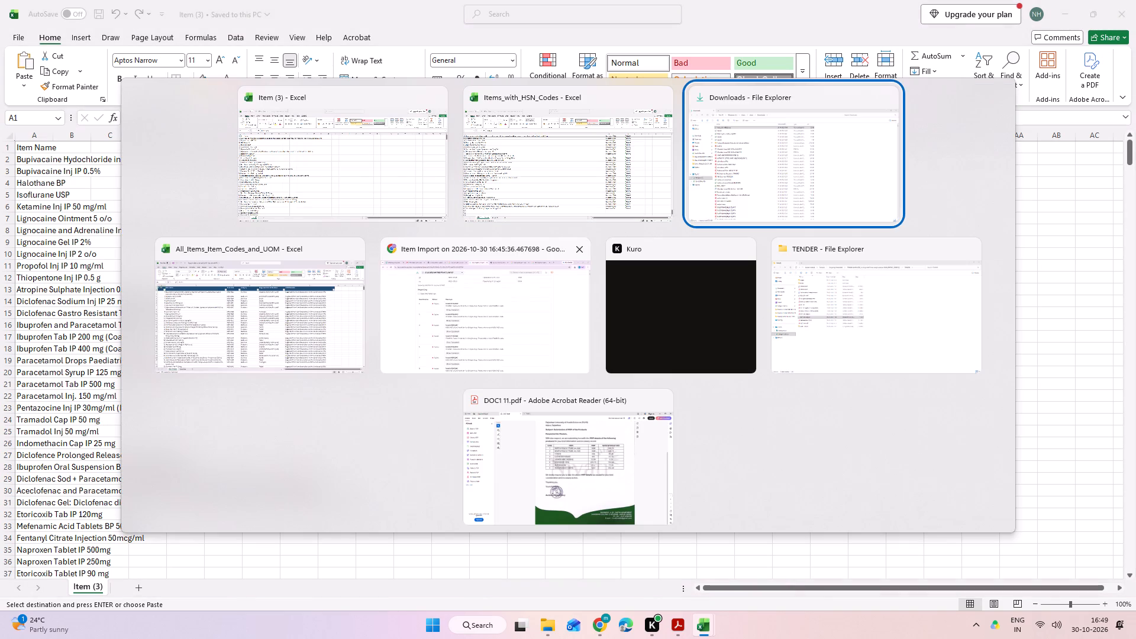
left_click(341, 166, "alt")
key("alt+Tab")
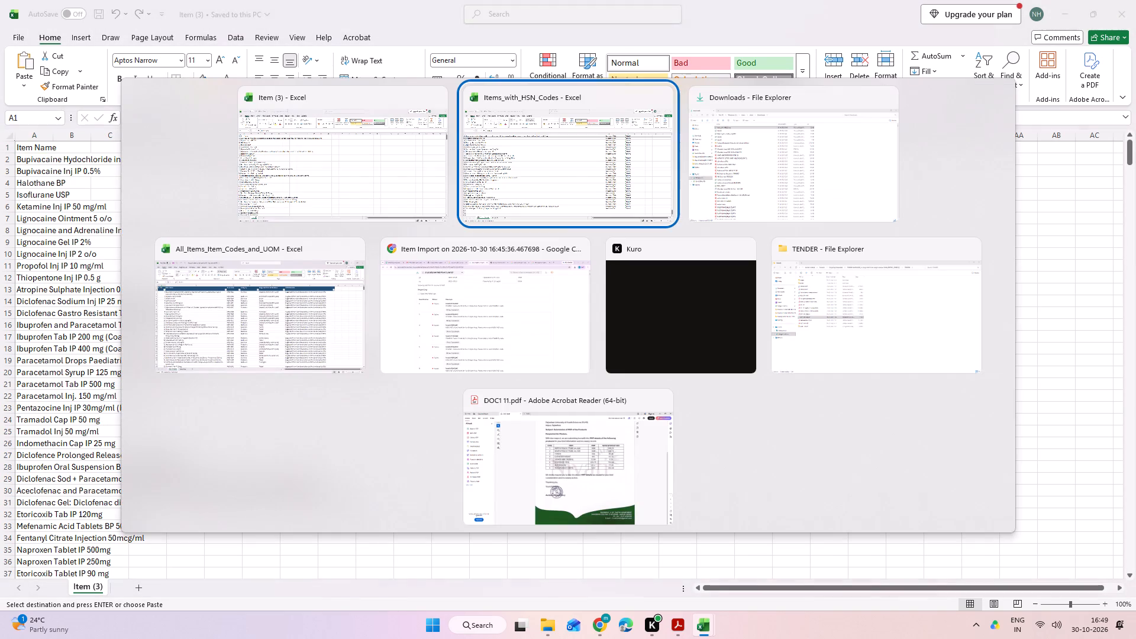
key("alt+Tab")
double_click(227, 120)
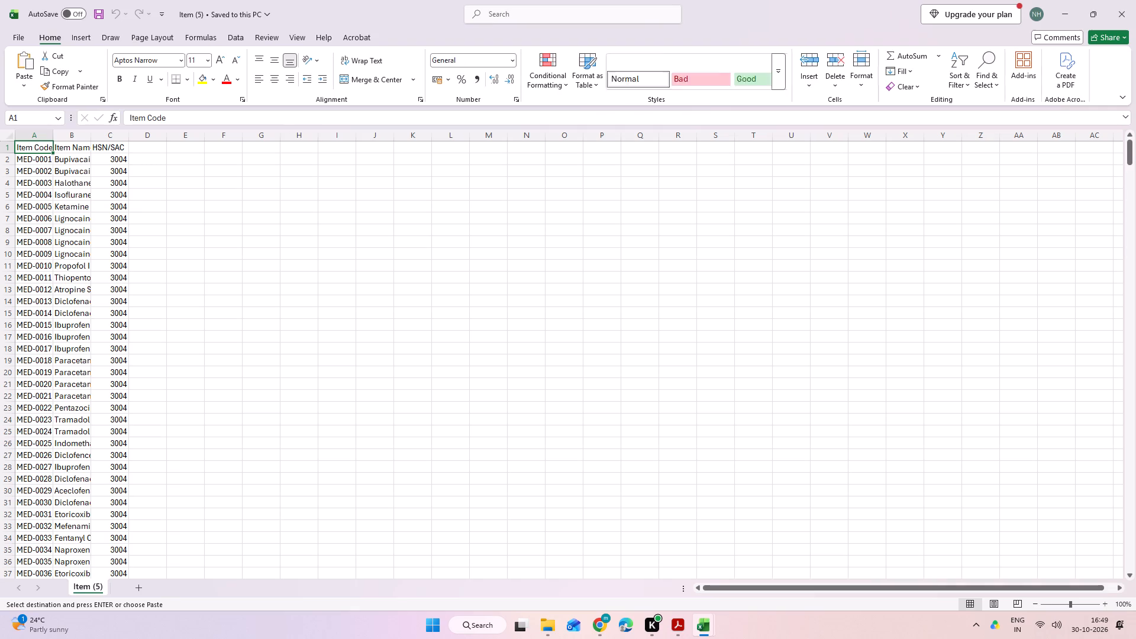
left_click(125, 159)
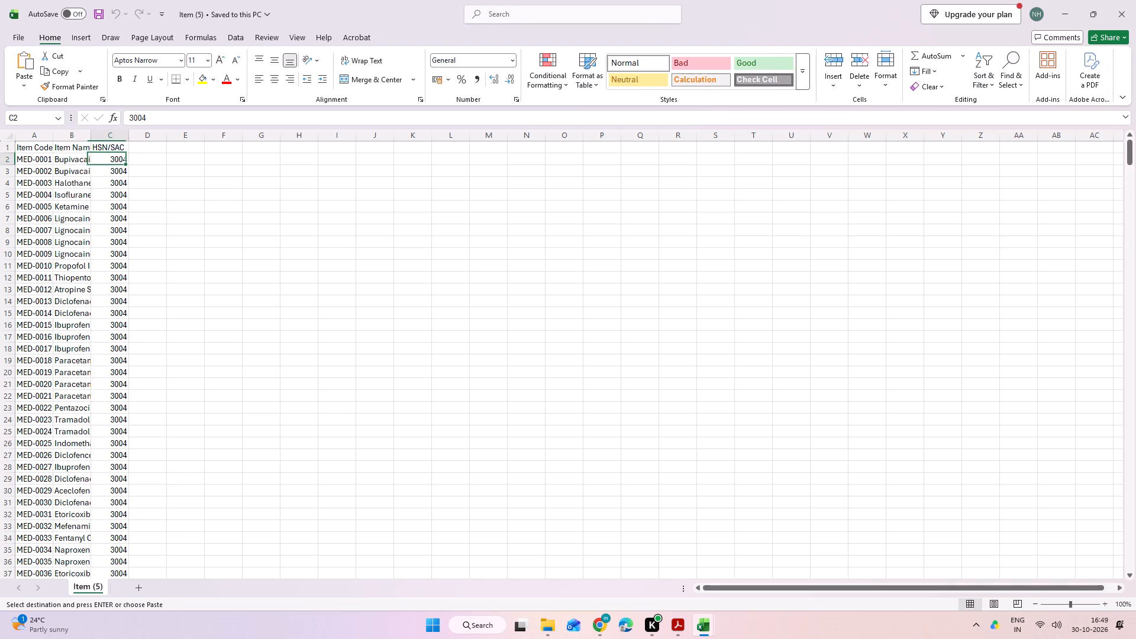
key("ctrl+v")
left_click(164, 180)
double_click(114, 163)
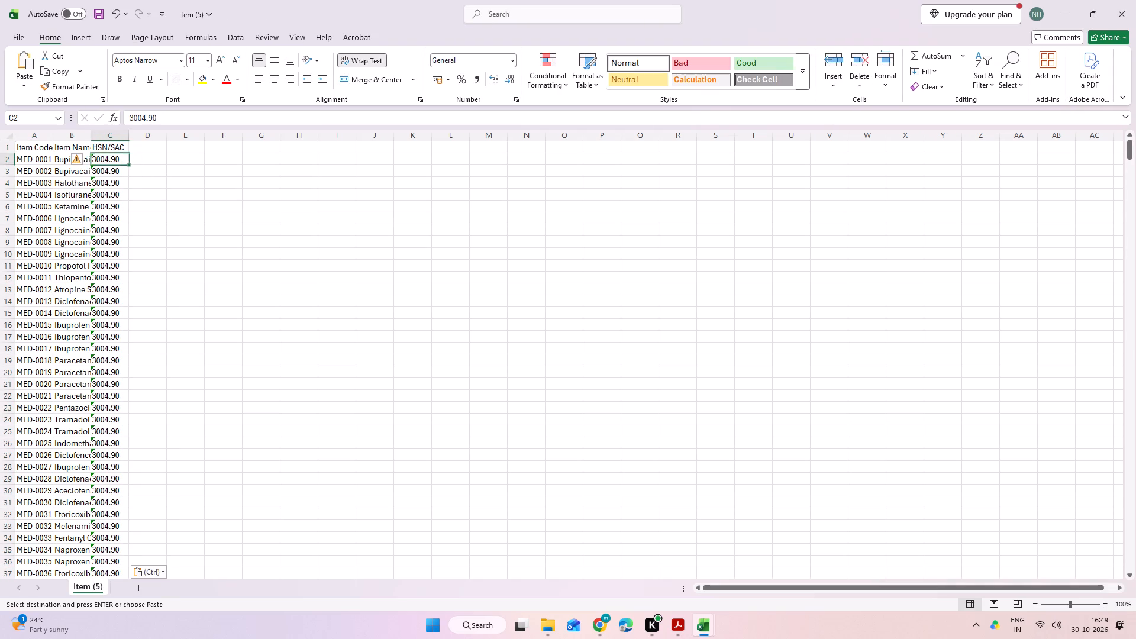
double_click(109, 316)
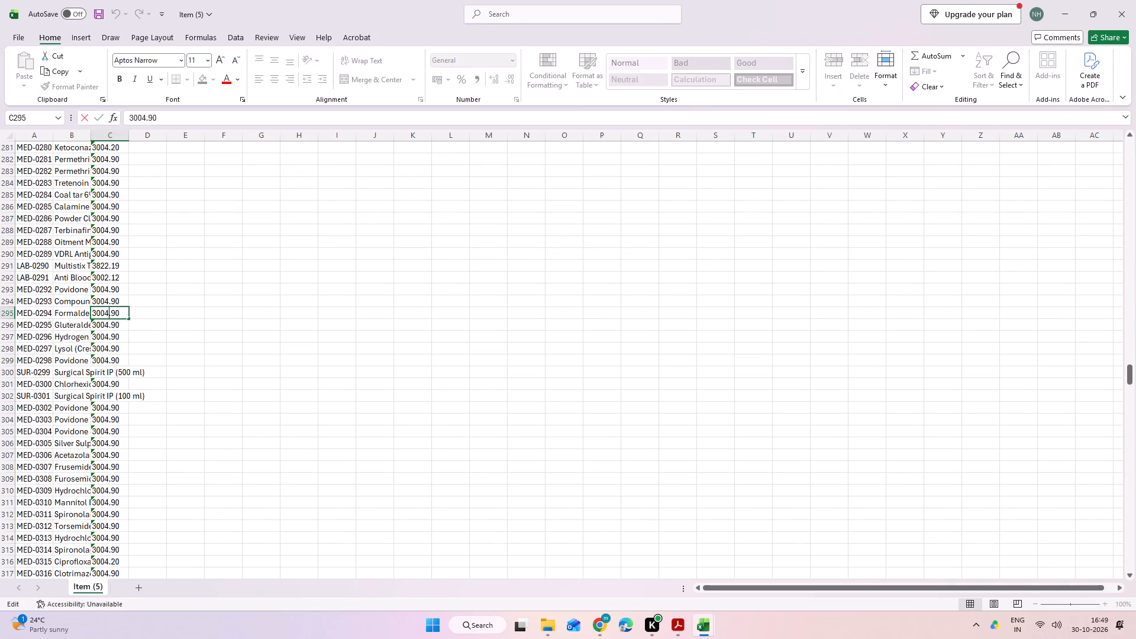
left_click(164, 321)
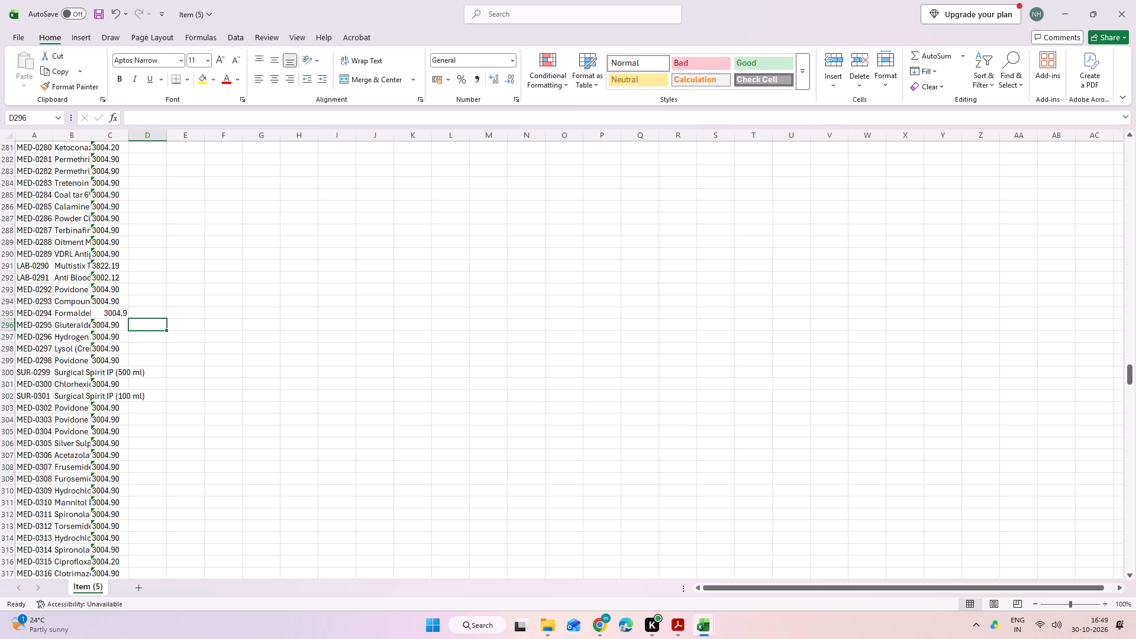
Auto-fit the Item Name and HSN/SAC columns, save Item (5), and close it.
double_click(92, 135)
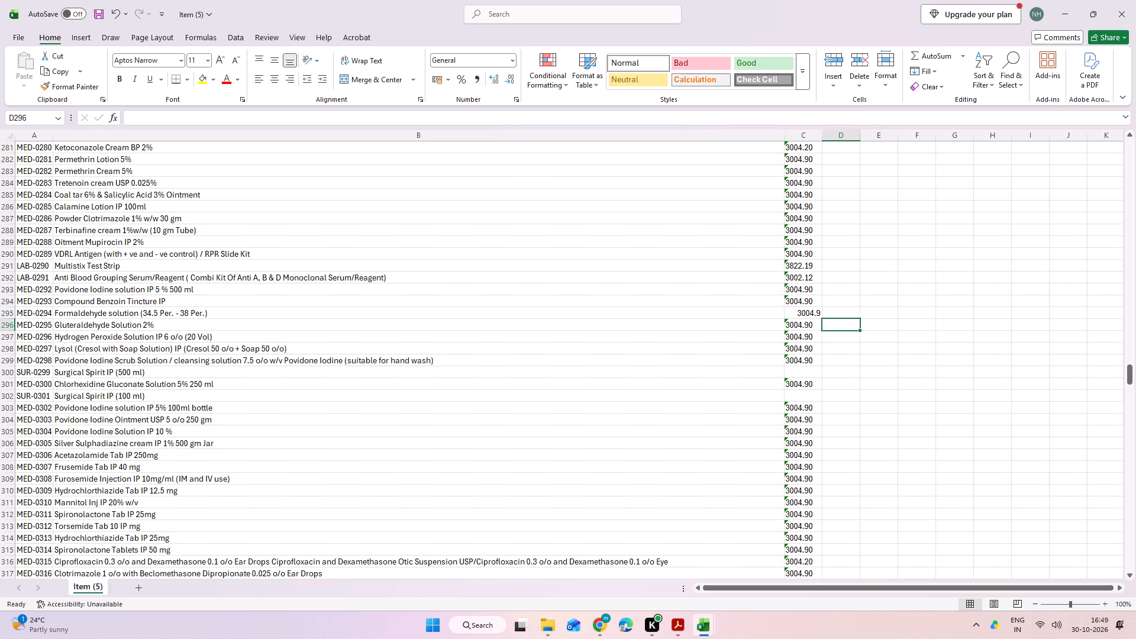
double_click(821, 135)
left_click(873, 224)
key("ctrl+s")
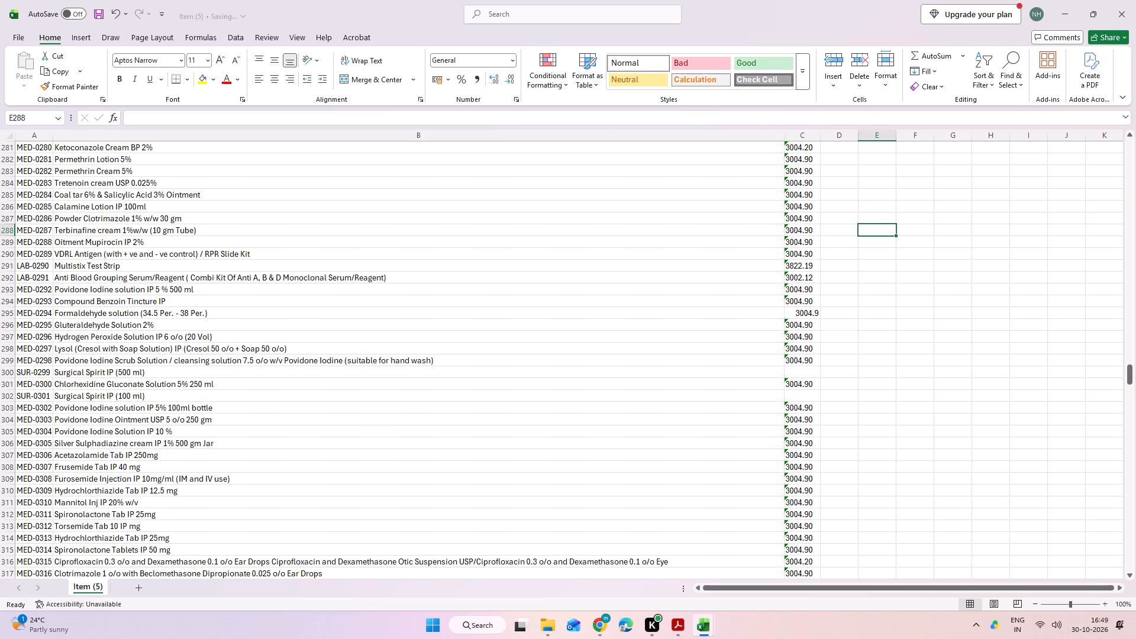
left_click(1135, 0)
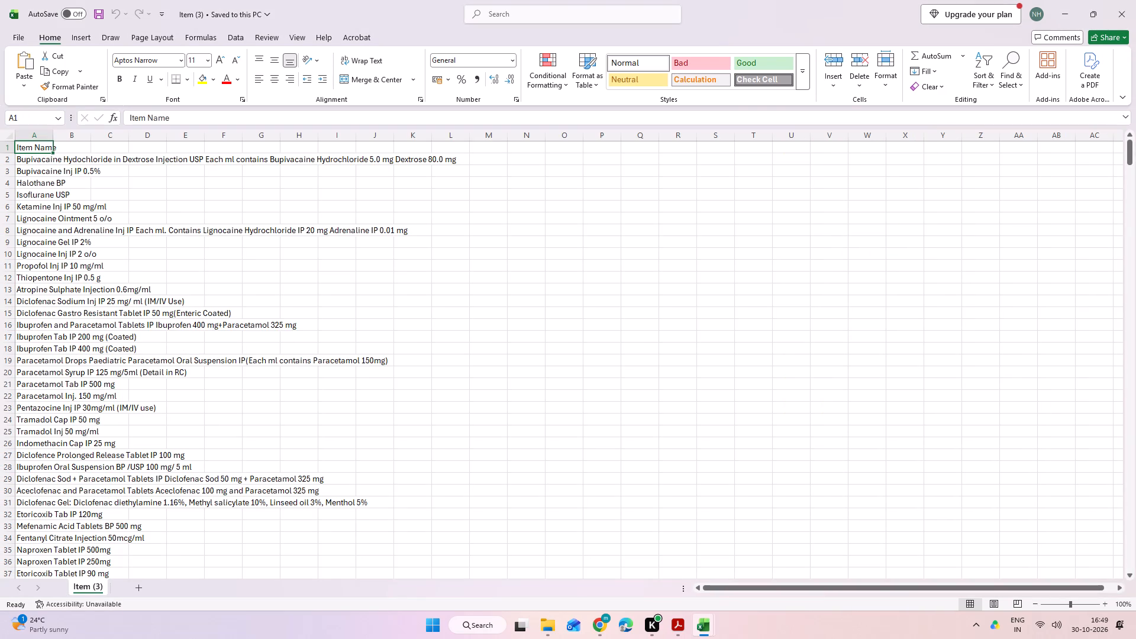
Switch to the item import in Chrome and replace its import file with the updated Item (5).csv from Downloads as a private file.
key("alt+Tab")
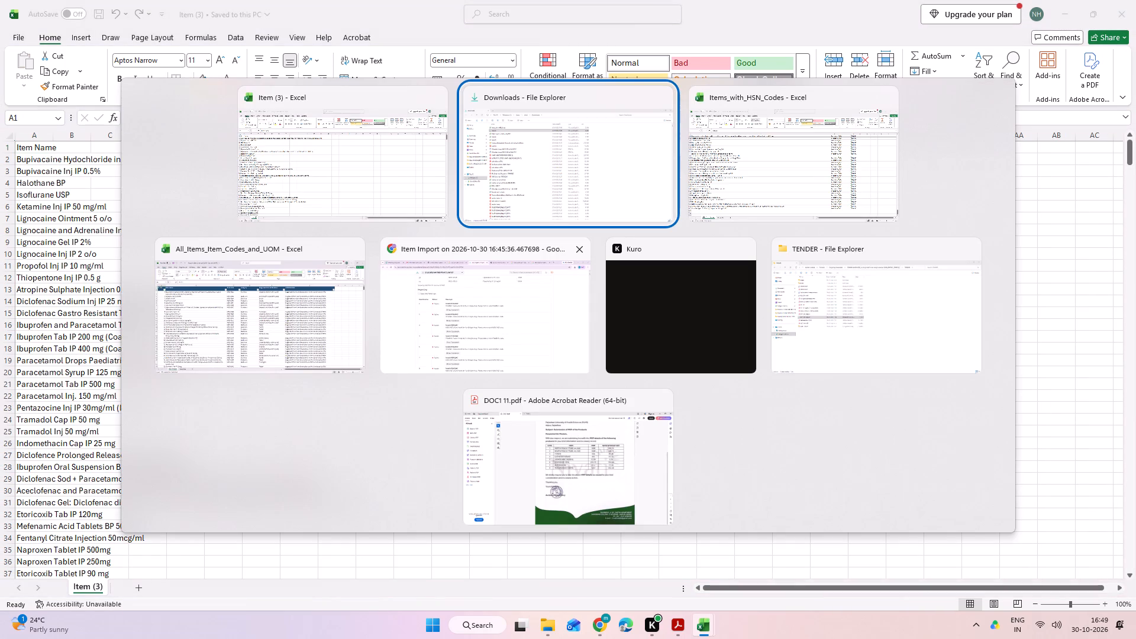
left_click(452, 314, "alt")
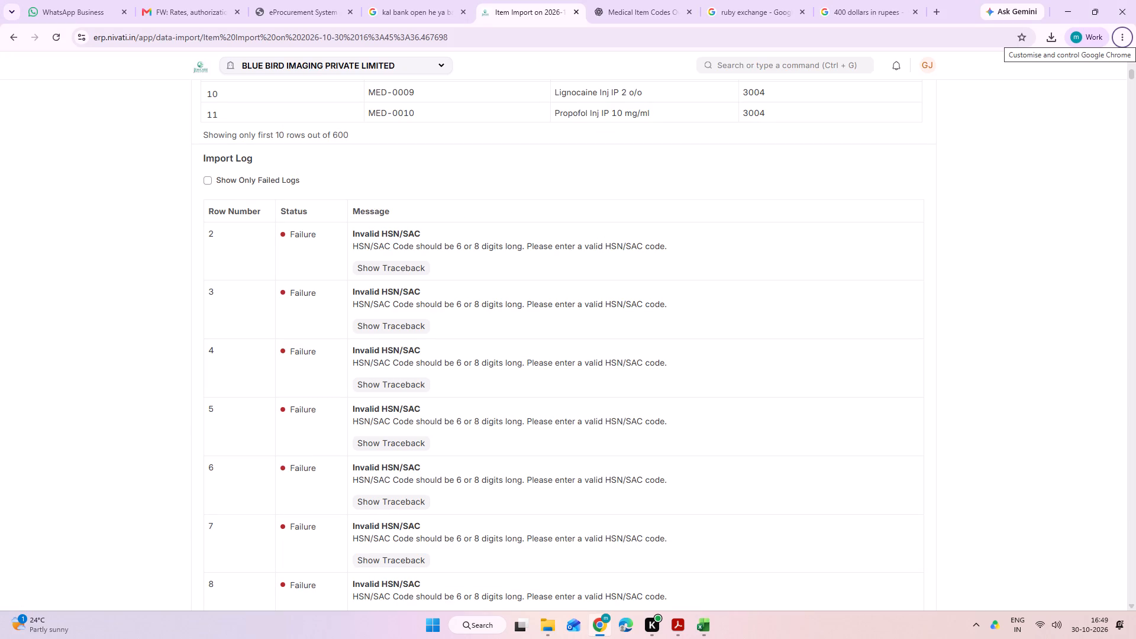
scroll(466, 308, "up", 7)
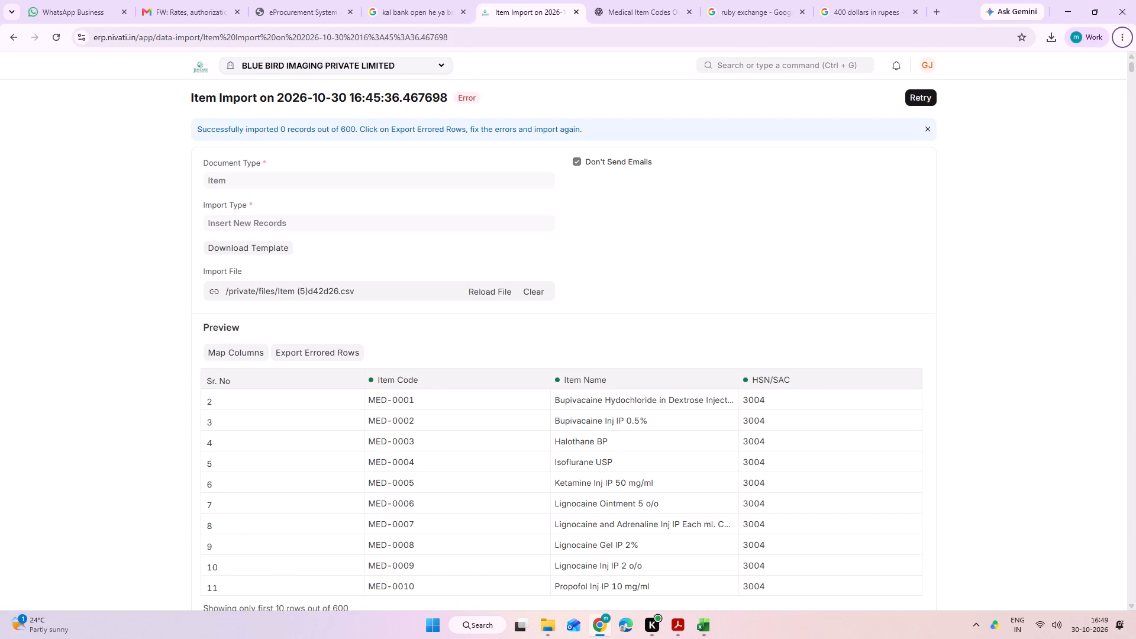
left_click(535, 290)
left_click(707, 159)
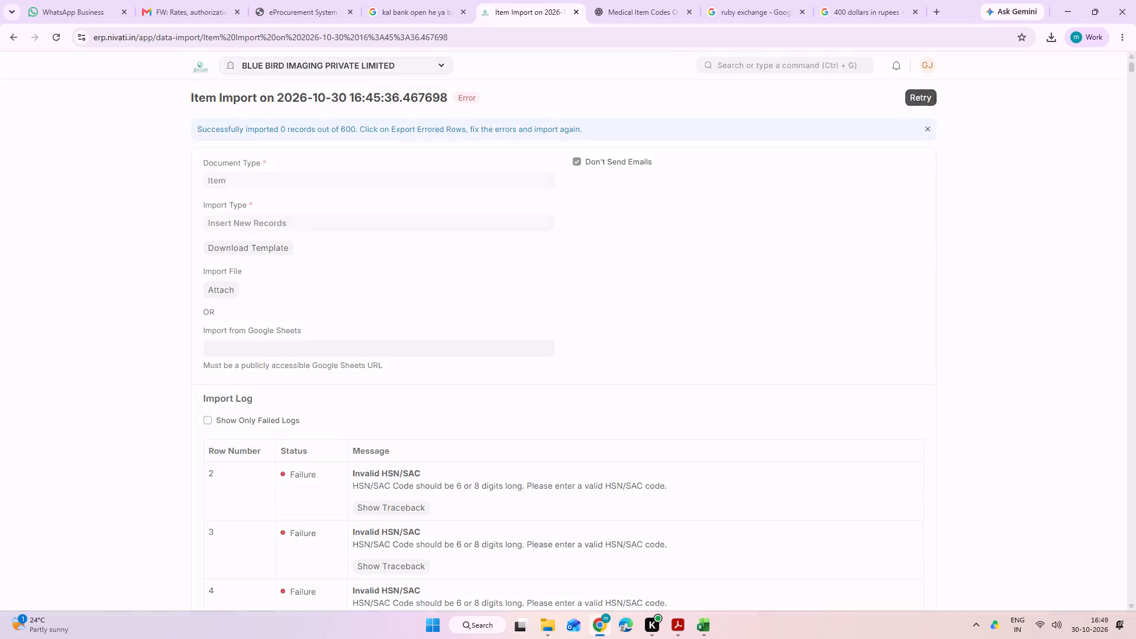
left_click(231, 297)
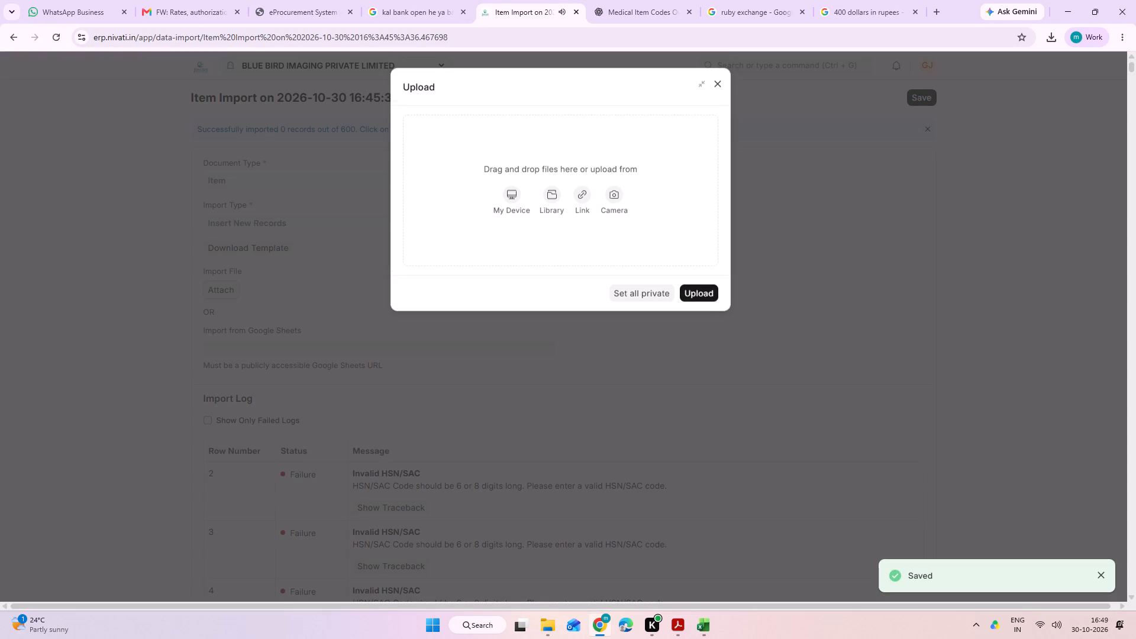
left_click(507, 193)
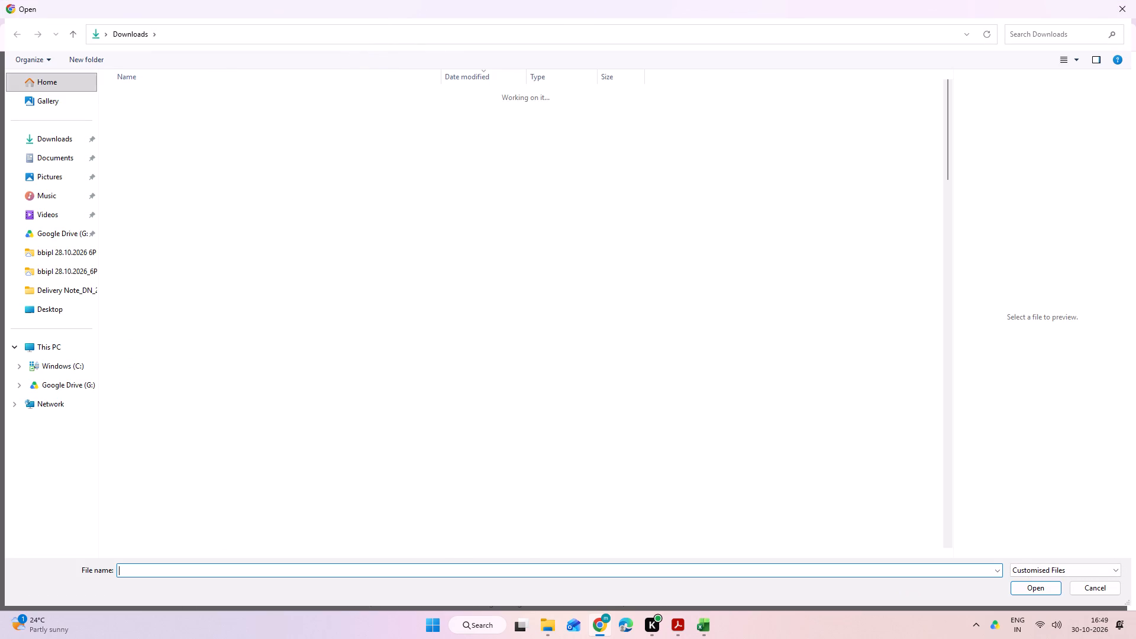
double_click(150, 110)
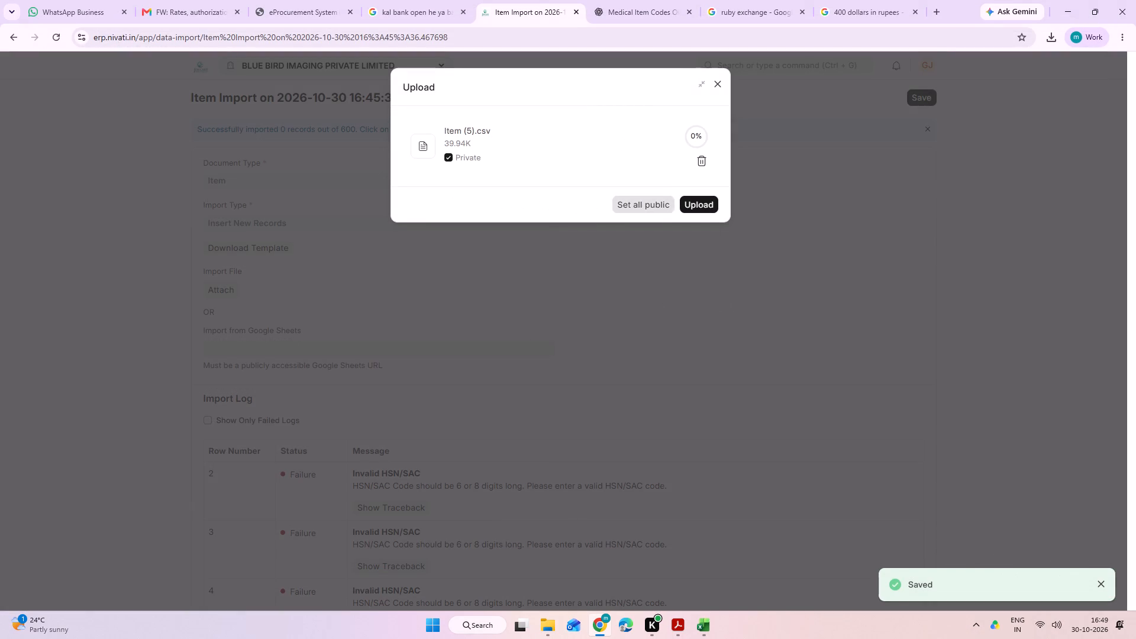
left_click(695, 202)
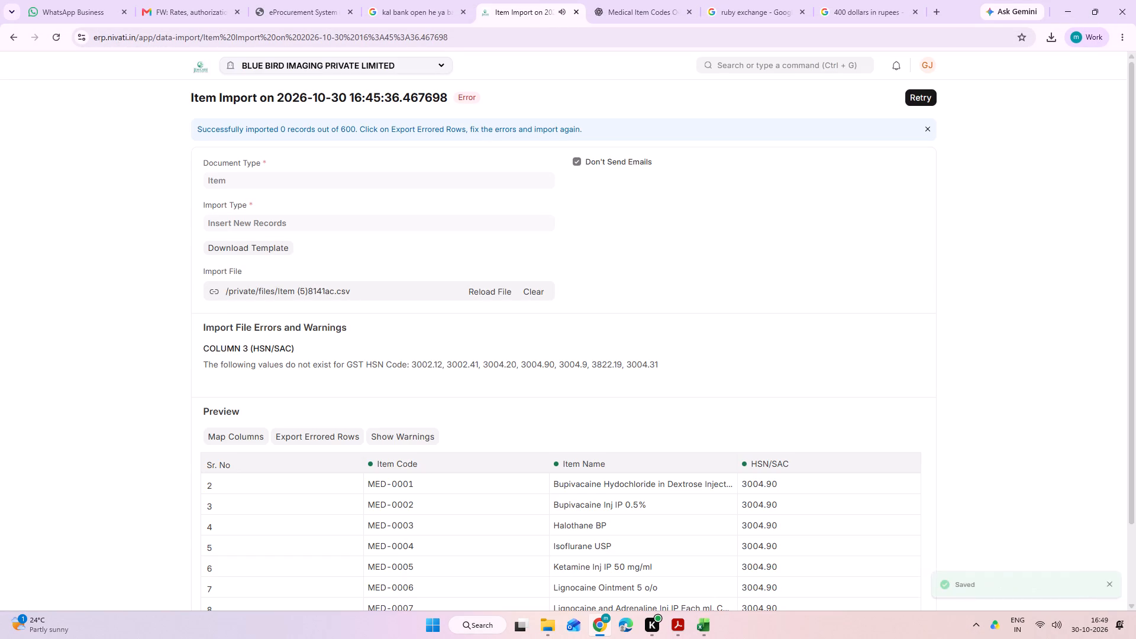
Retry the item import with the newly attached file and examine the row-by-row import file errors and warnings.
left_click(918, 96)
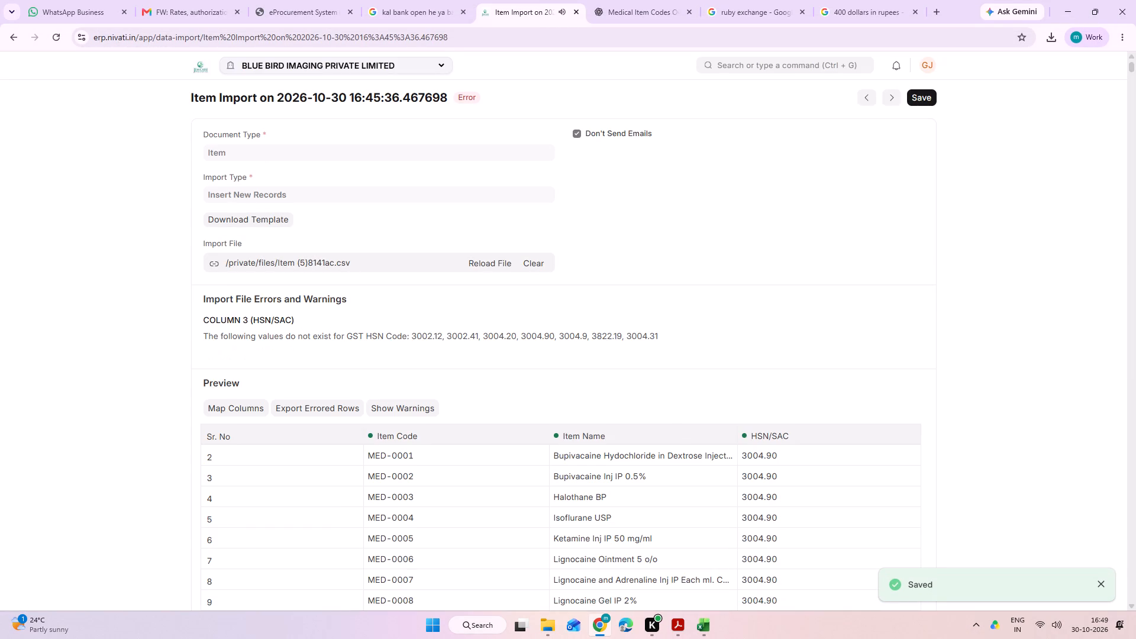
scroll(811, 269, "up", 6)
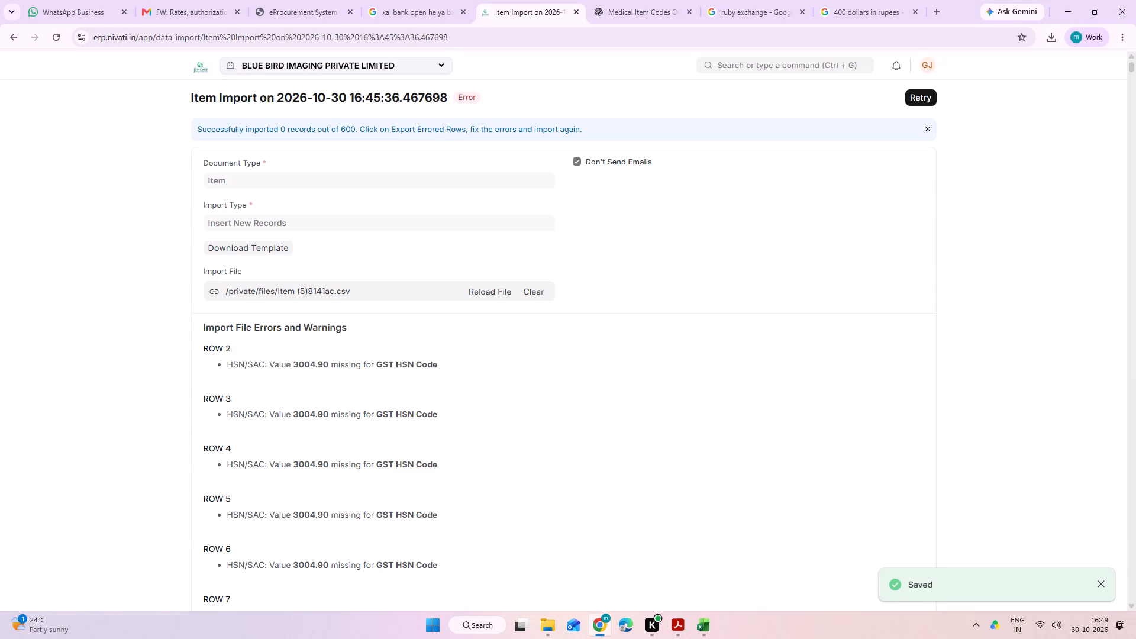
scroll(811, 269, "down", 4)
scroll(811, 269, "up", 3)
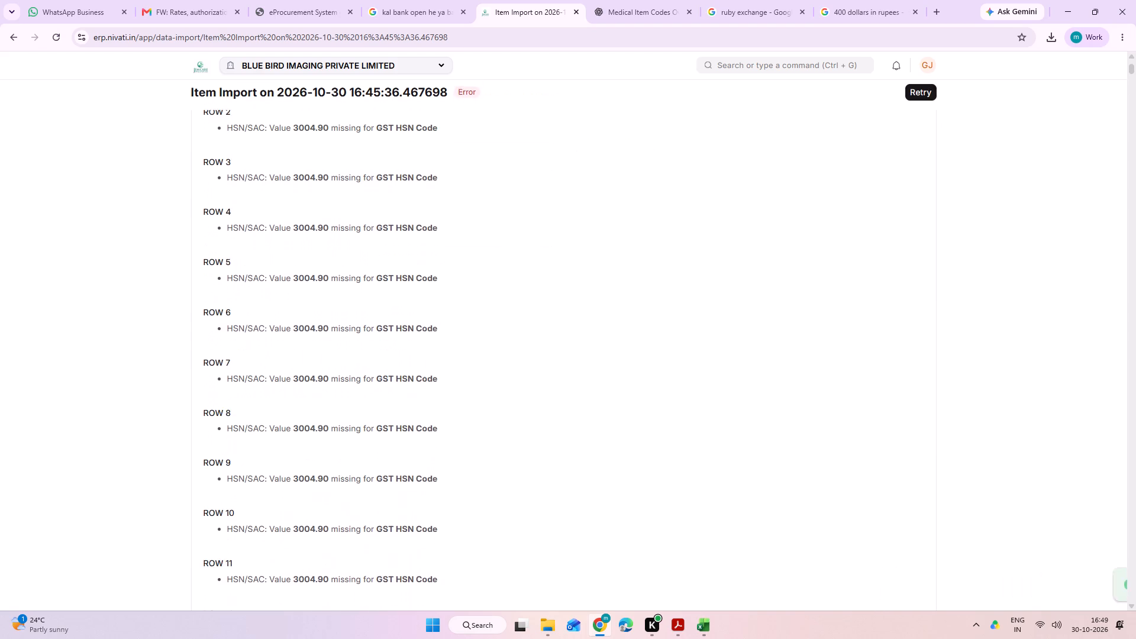
scroll(811, 269, "up", 2)
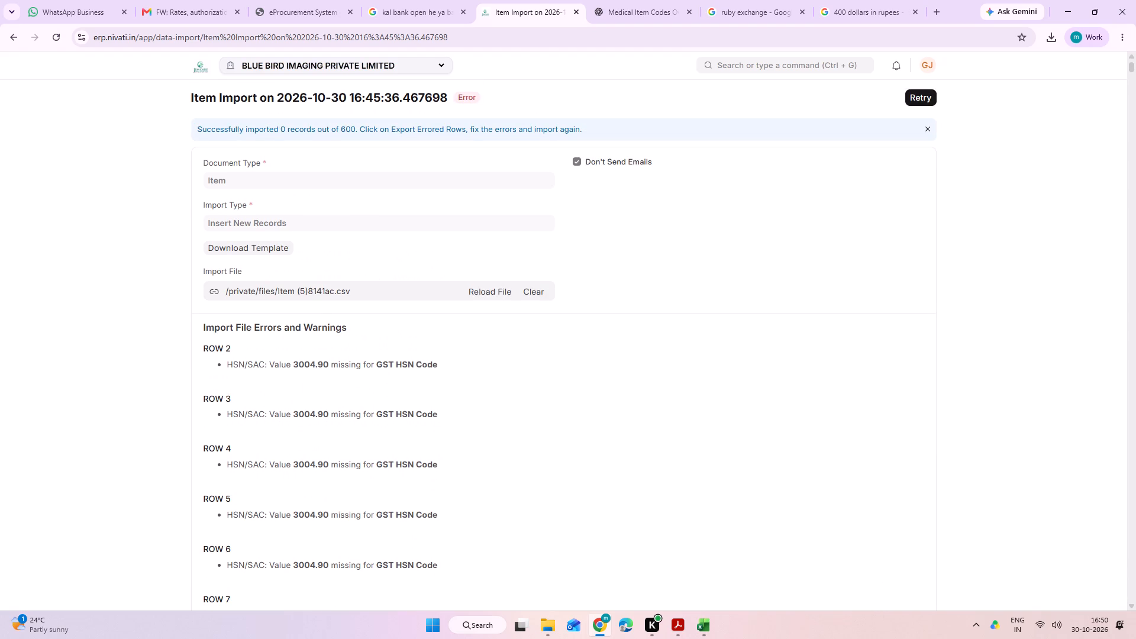
scroll(803, 256, "down", 18)
scroll(803, 256, "down", 6)
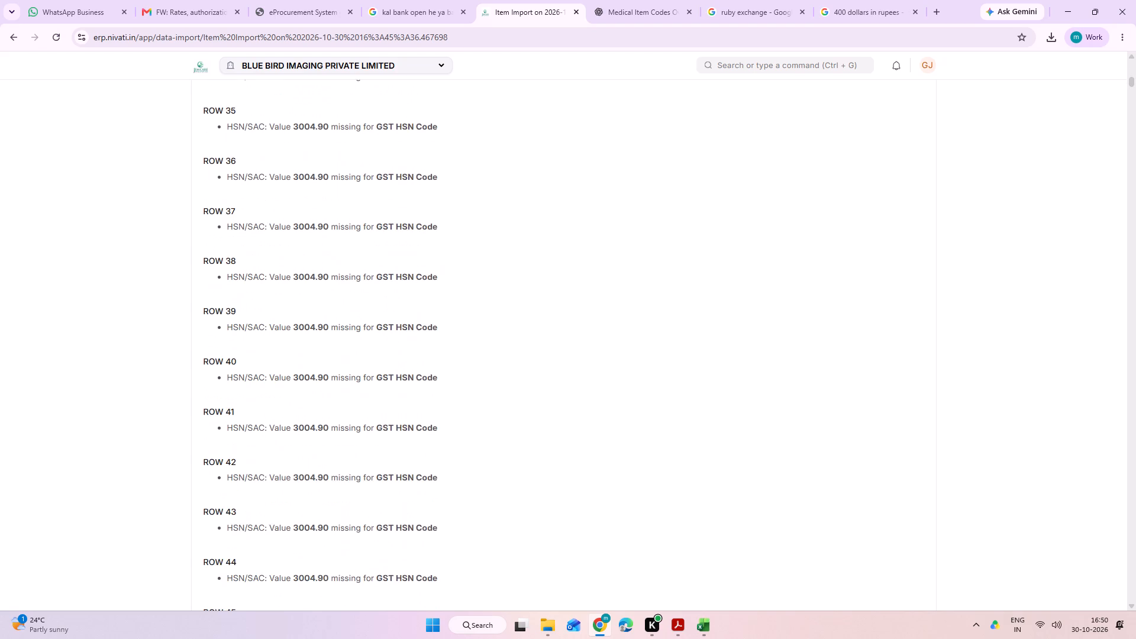
Examine the remaining row-by-row HSN/SAC warnings and the per-row failure messages in the item import's log.
scroll(803, 256, "down", 14)
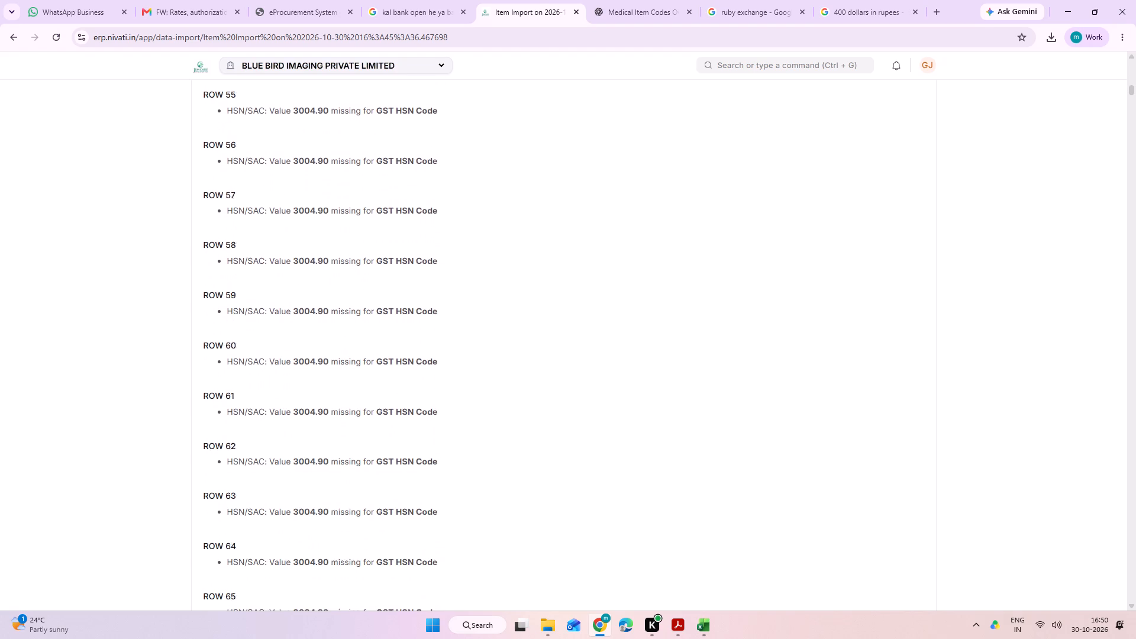
scroll(803, 256, "down", 19)
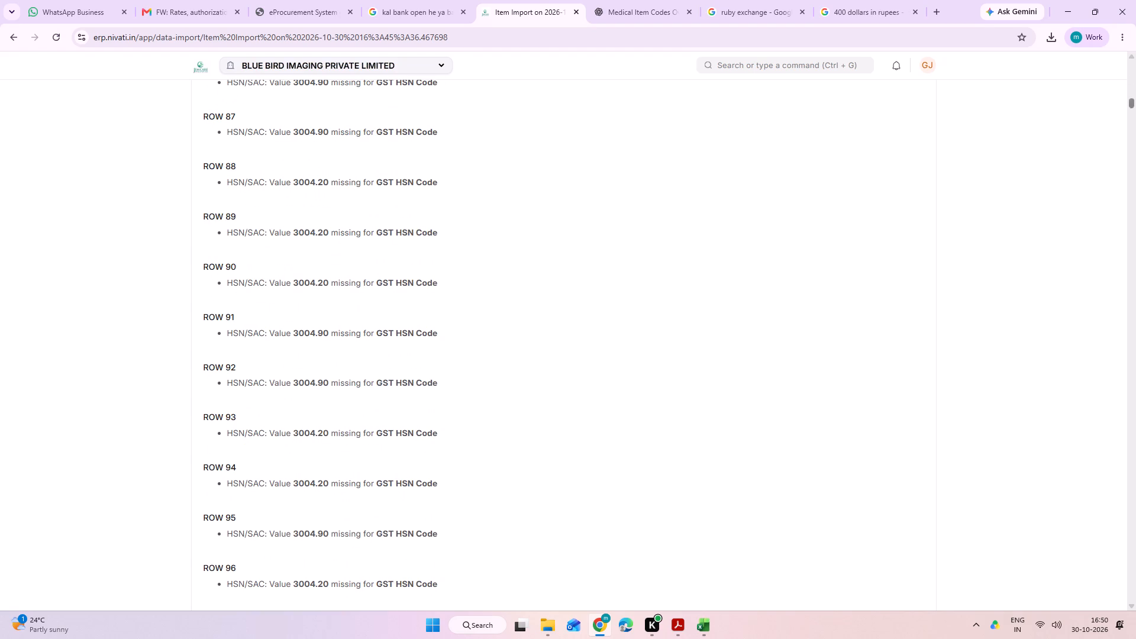
left_click_drag(1135, 102, 1135, 367)
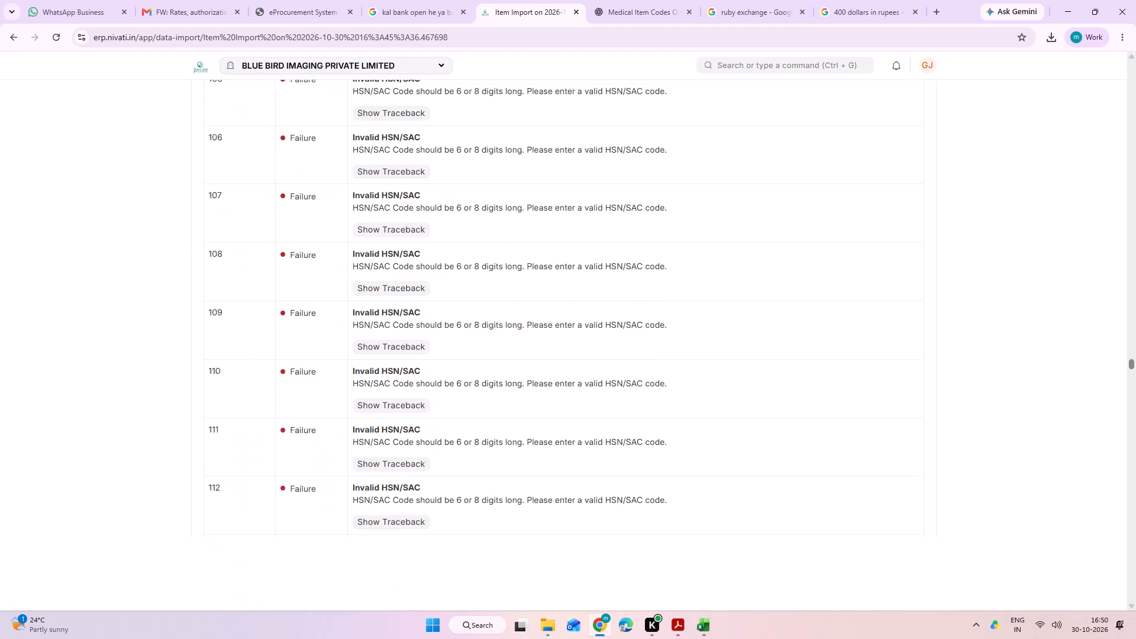
left_click_drag(1135, 367, 1135, 393)
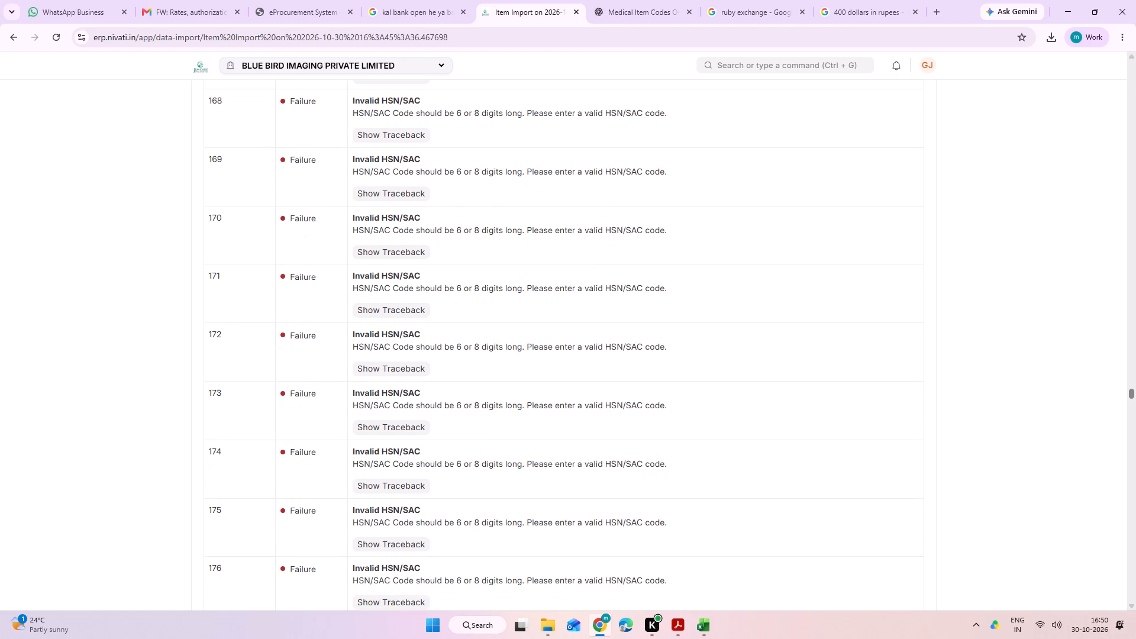
left_click_drag(1135, 393, 1132, 431)
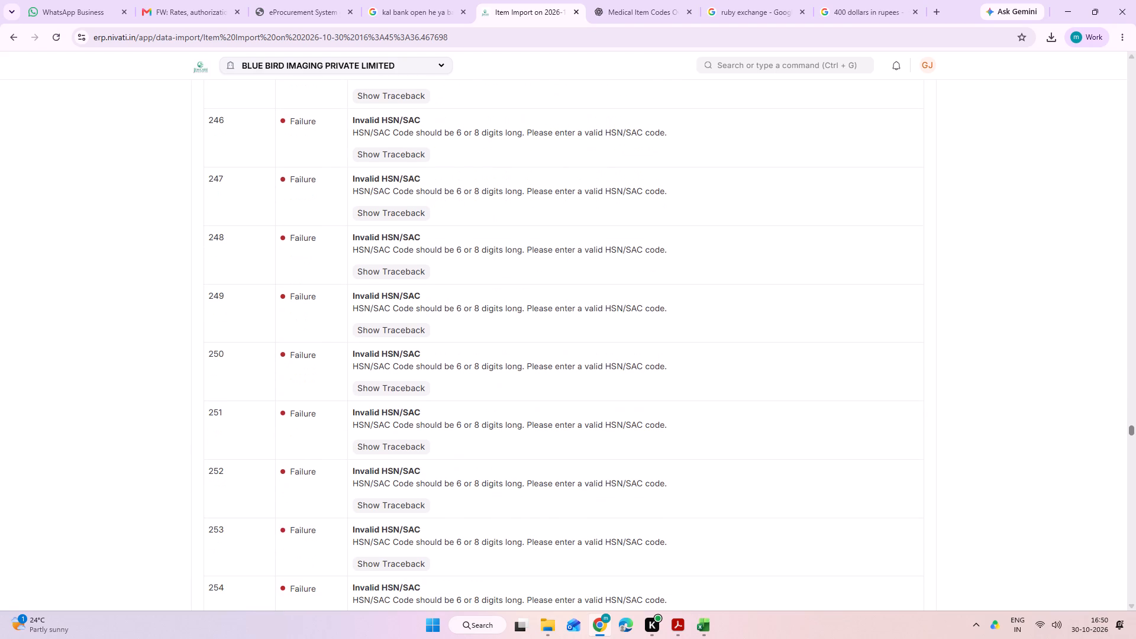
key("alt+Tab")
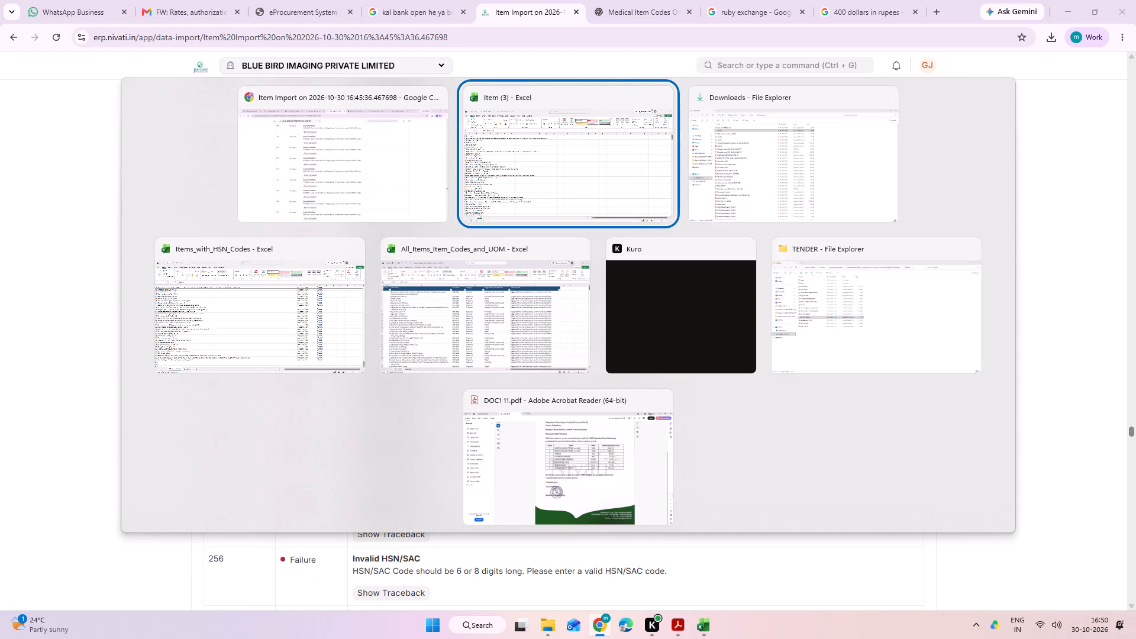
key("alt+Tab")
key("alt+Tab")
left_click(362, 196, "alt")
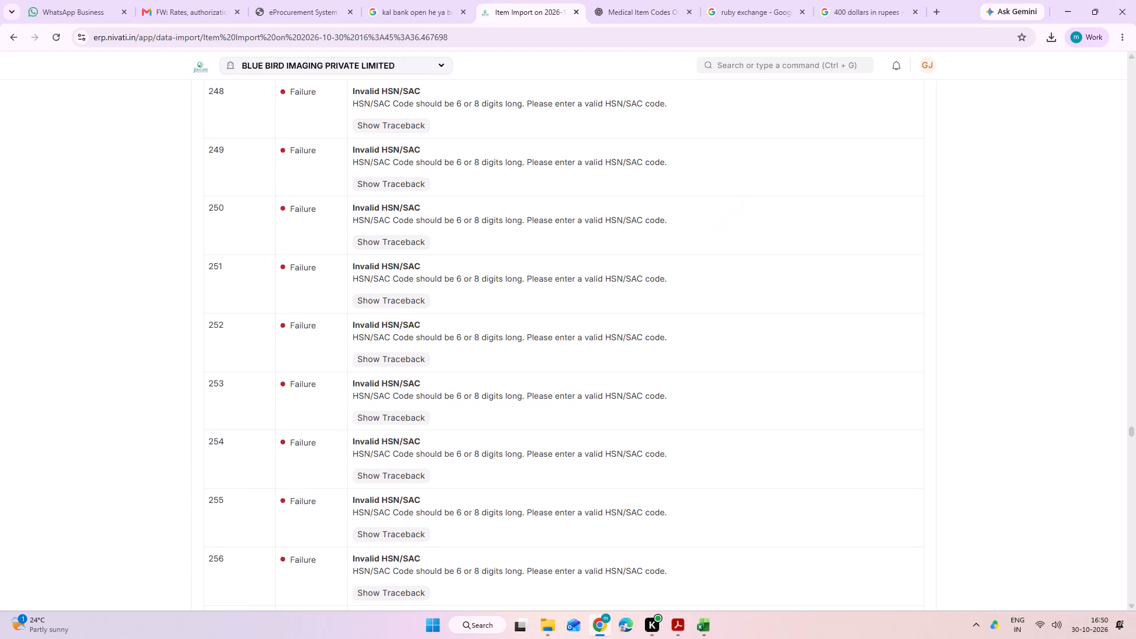
left_click(609, 6)
left_click(539, 13)
left_click(635, 0)
left_click(318, 590)
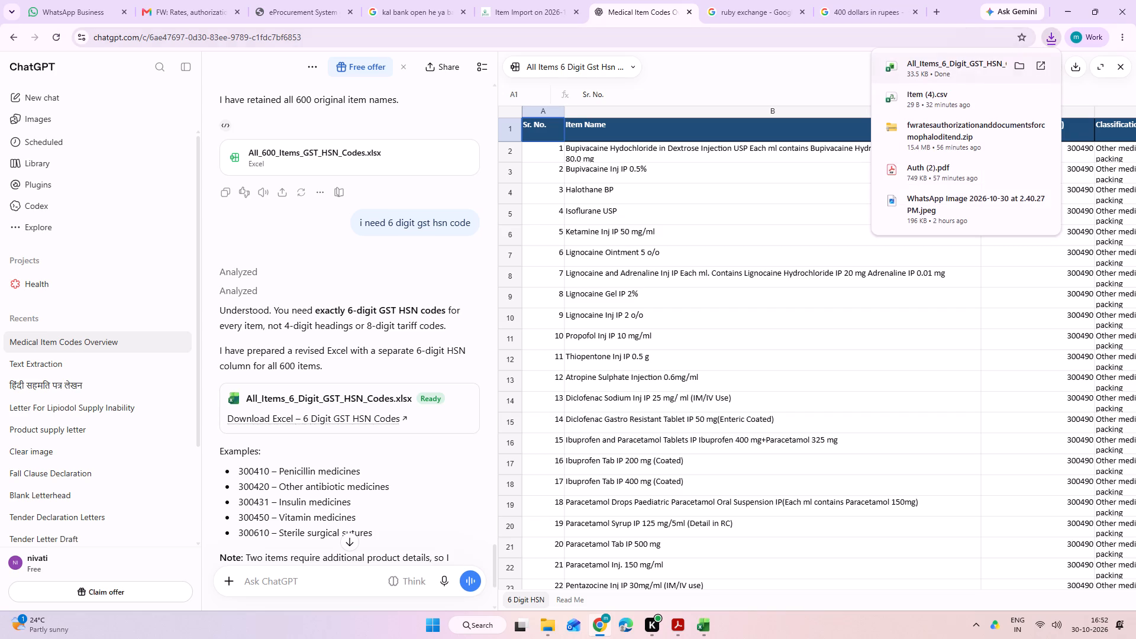
left_click(970, 77)
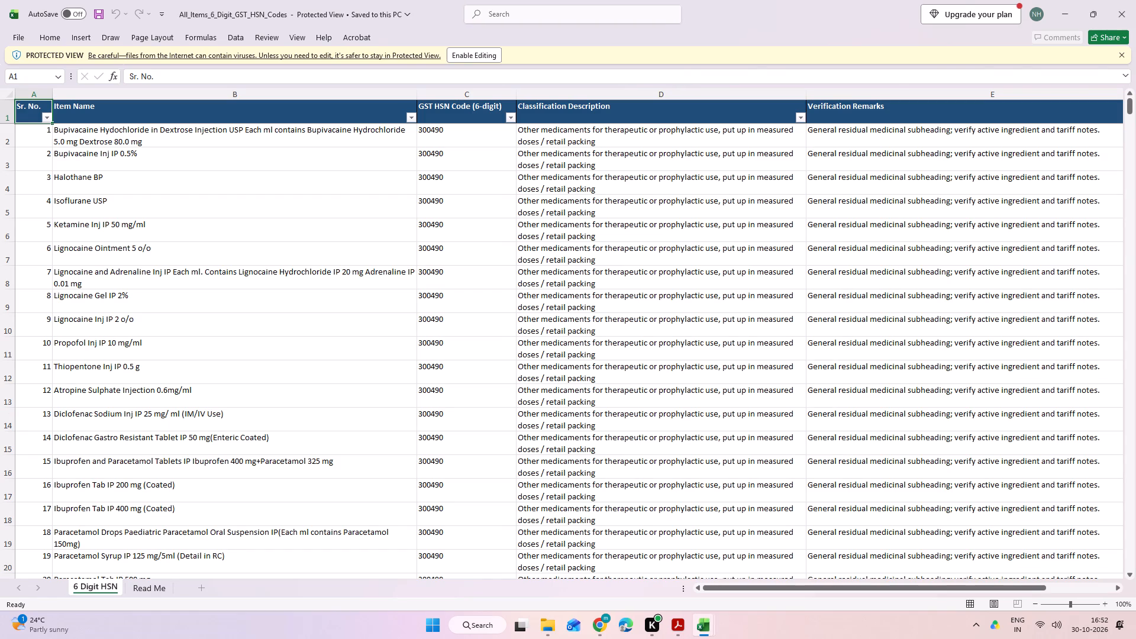
Enable editing in the workbook and copy all 600 codes in the GST HSN Code (6-digit) column, from C2 to C601.
left_click_drag(460, 135, 453, 343)
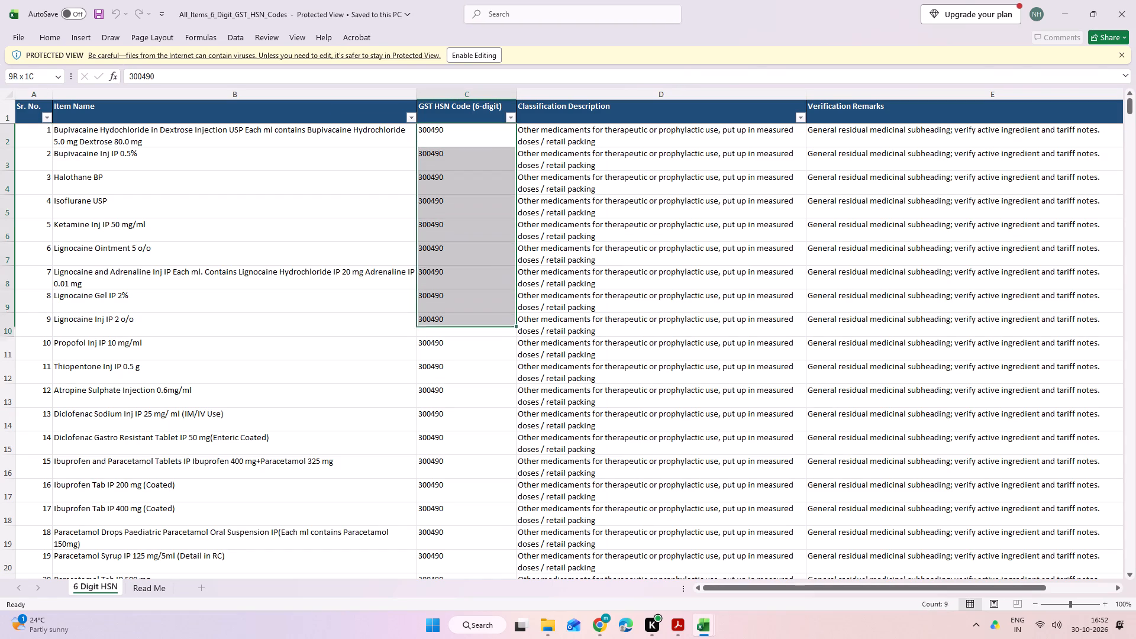
left_click_drag(453, 343, 417, 610)
left_click(460, 52)
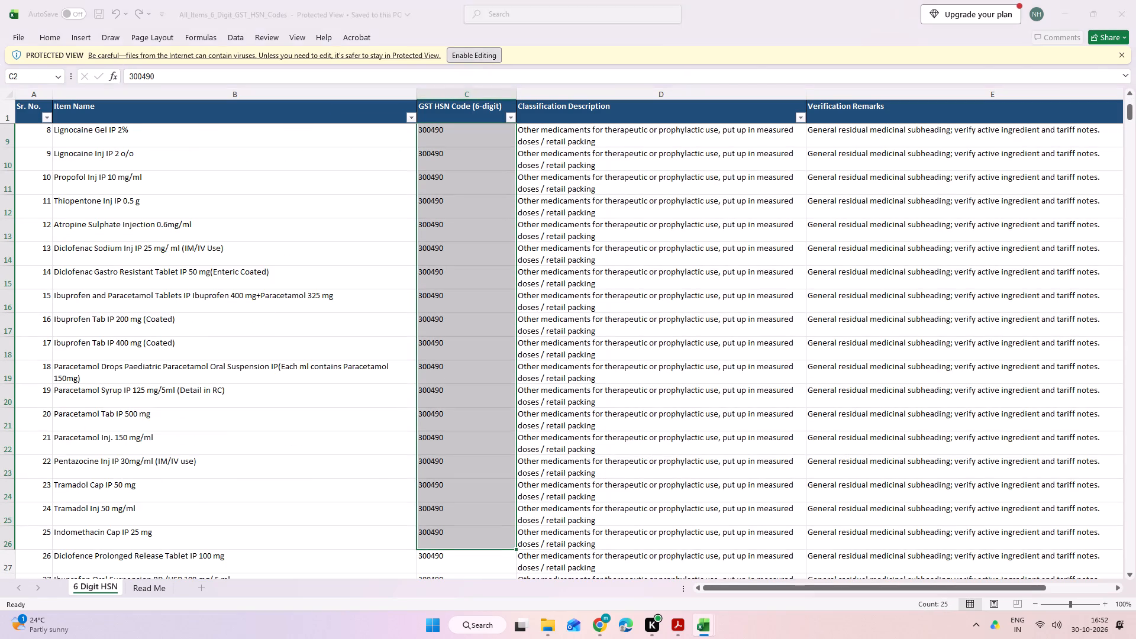
scroll(527, 260, "up", 11)
left_click_drag(480, 173, 485, 333)
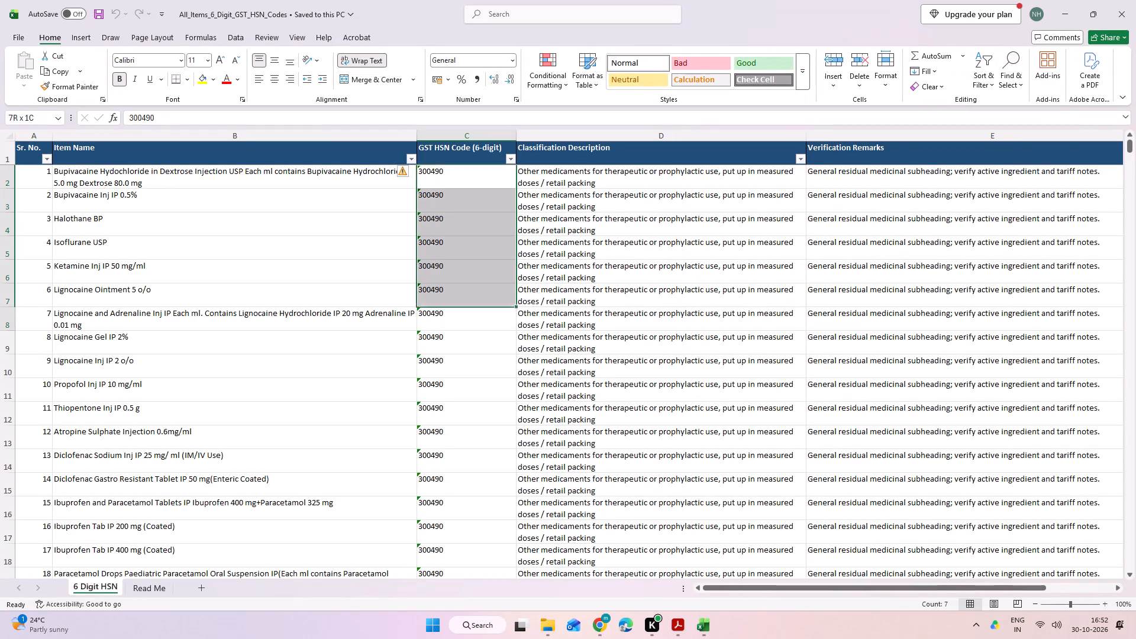
left_click_drag(485, 333, 477, 638)
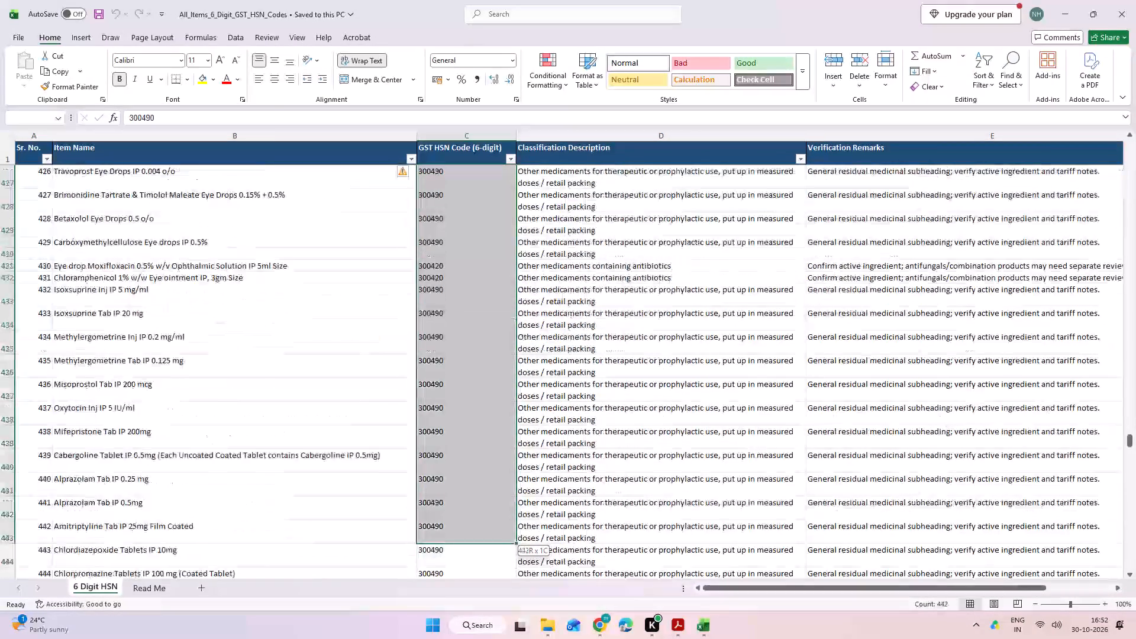
left_click_drag(477, 638, 482, 637)
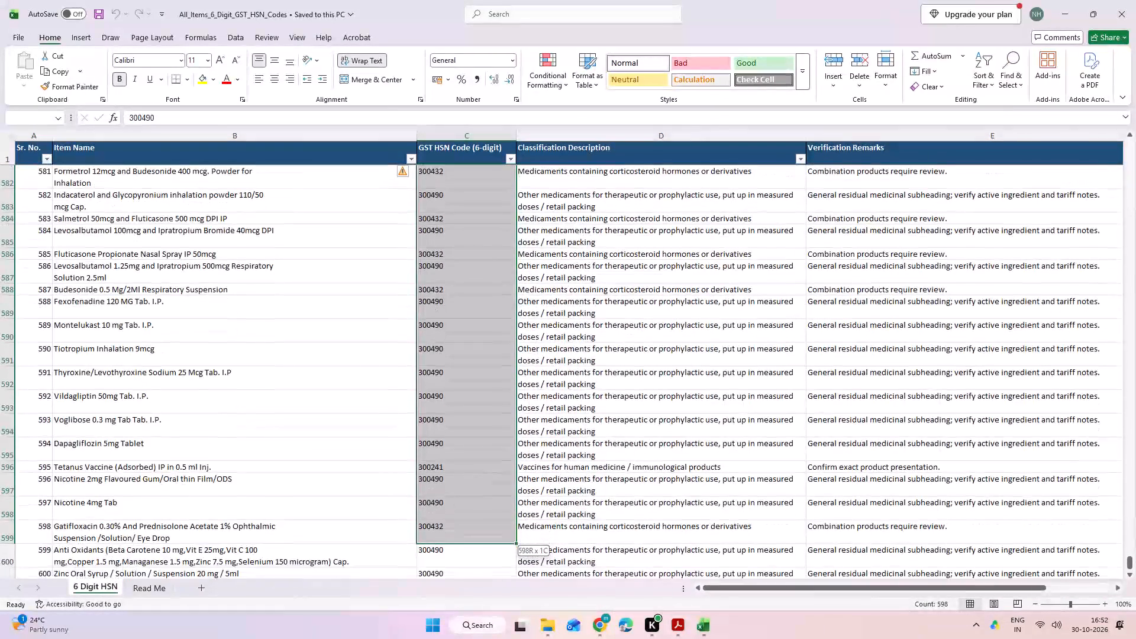
left_click_drag(482, 637, 482, 554)
key("ctrl+c")
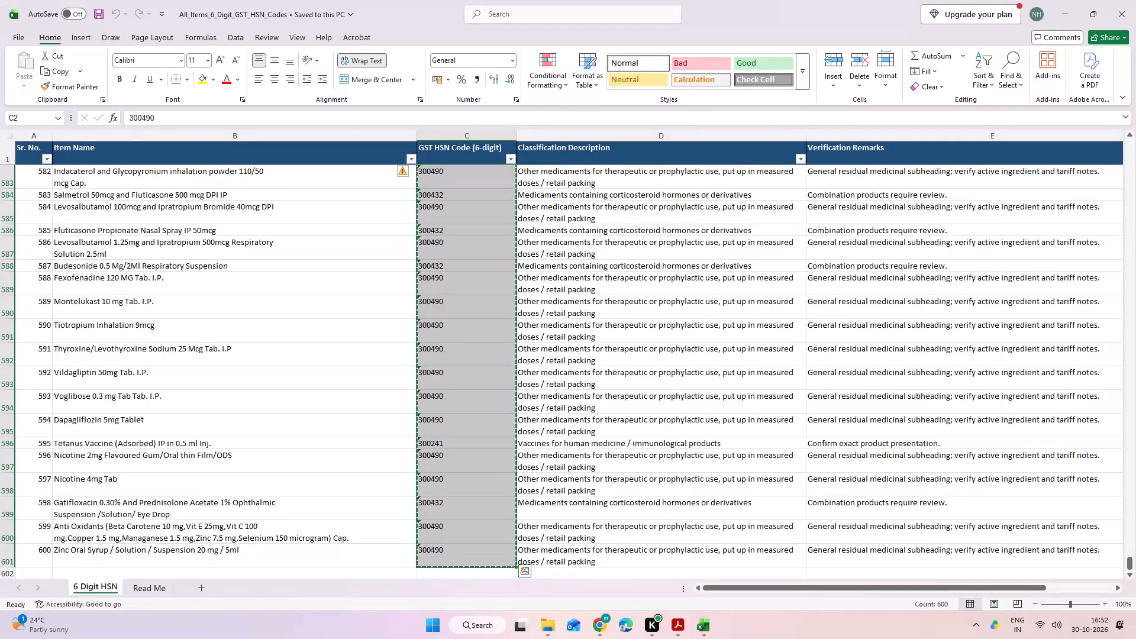
Look through the 6 Digit HSN sheet from item 600 back to item 1, checking the HSN codes, classification descriptions and verification remarks.
scroll(482, 554, "up", 18)
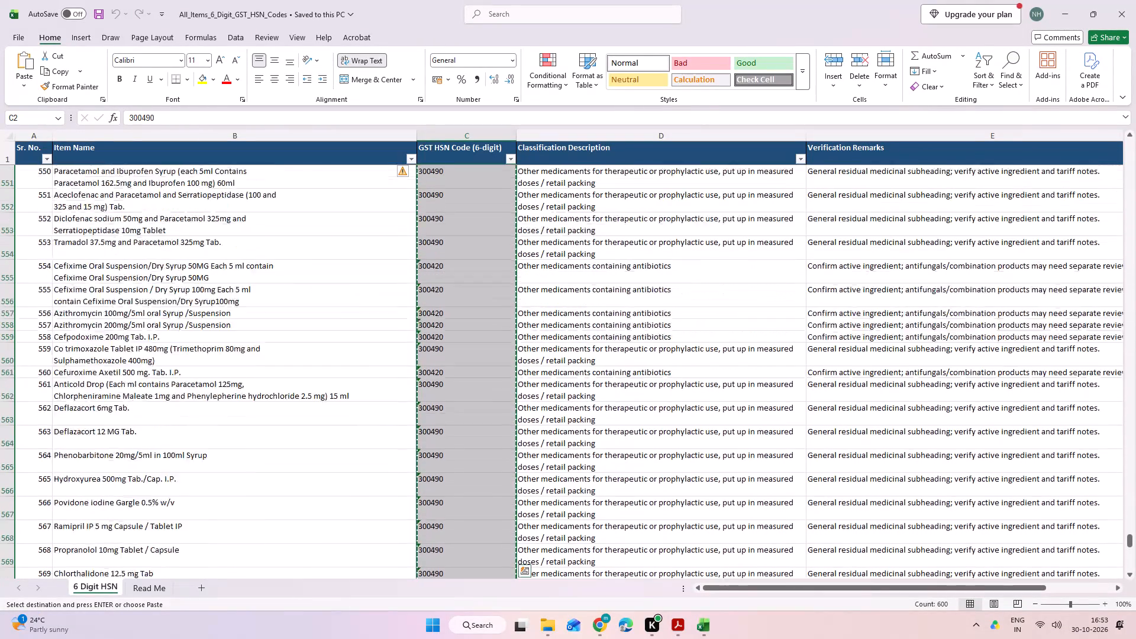
scroll(482, 554, "up", 3)
scroll(482, 554, "up", 19)
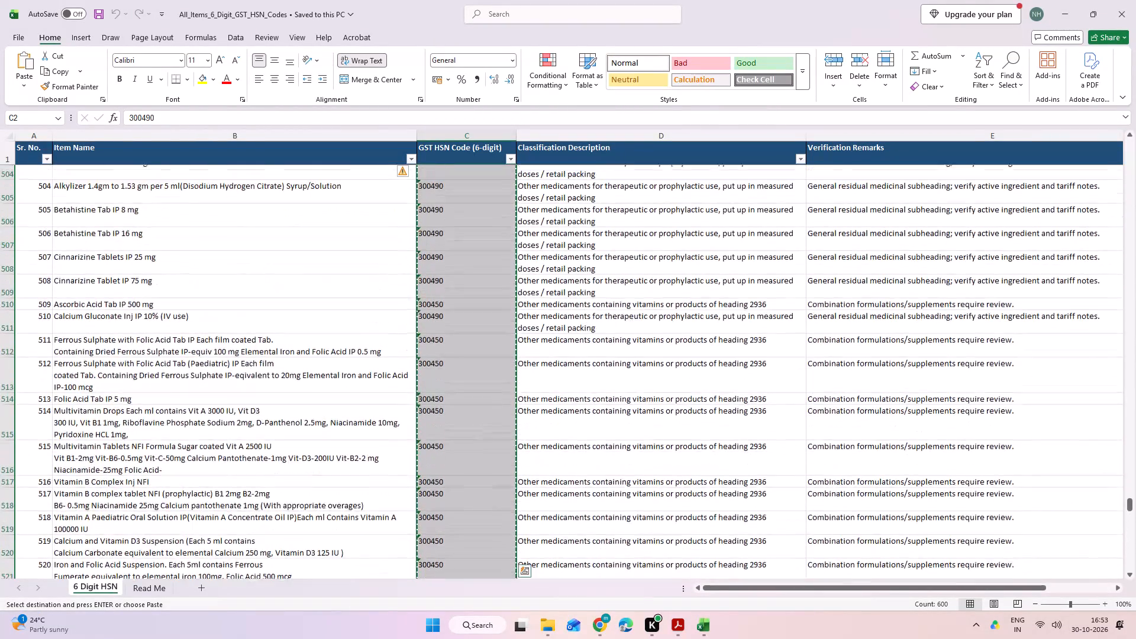
scroll(482, 554, "up", 12)
scroll(482, 554, "up", 10)
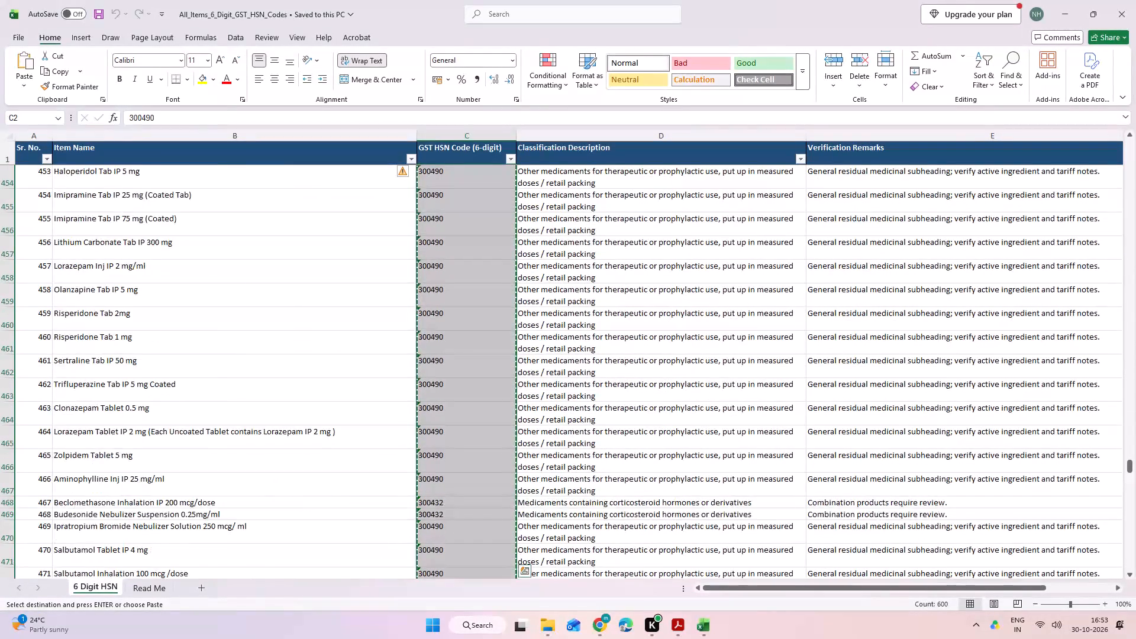
scroll(482, 554, "up", 2)
scroll(482, 554, "down", 13)
scroll(482, 554, "up", 2)
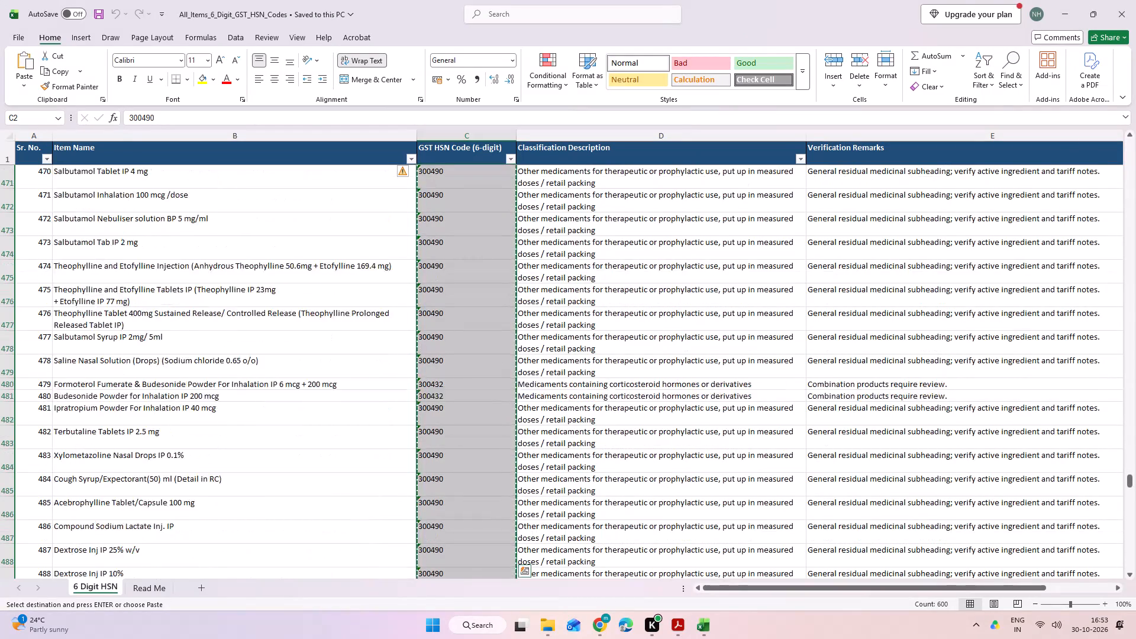
scroll(482, 554, "up", 3)
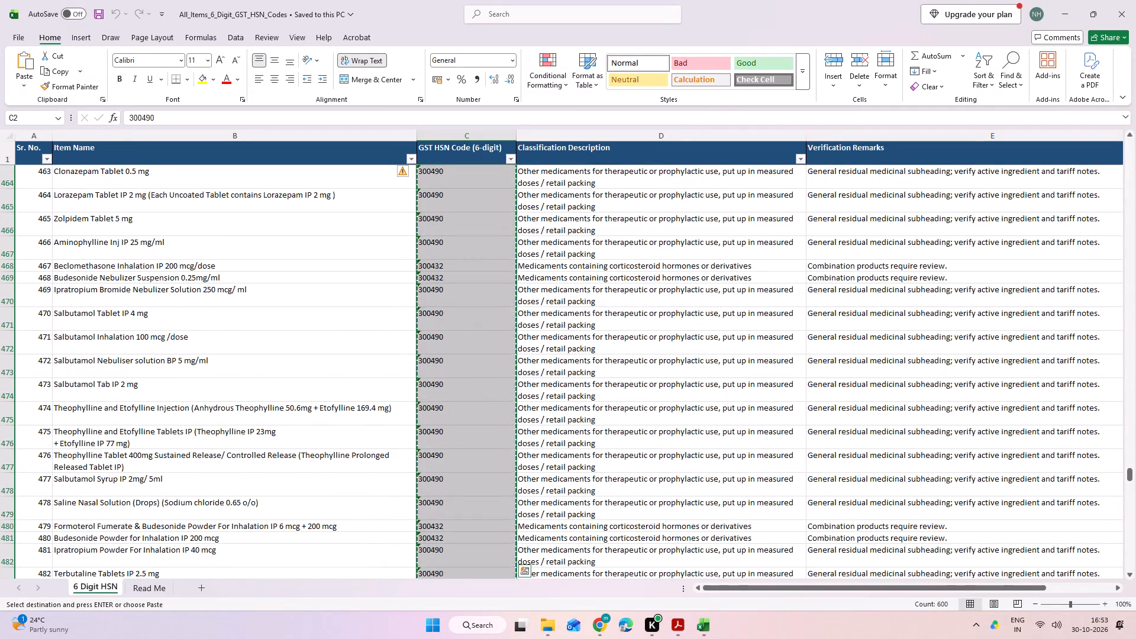
scroll(482, 554, "up", 12)
scroll(481, 554, "up", 9)
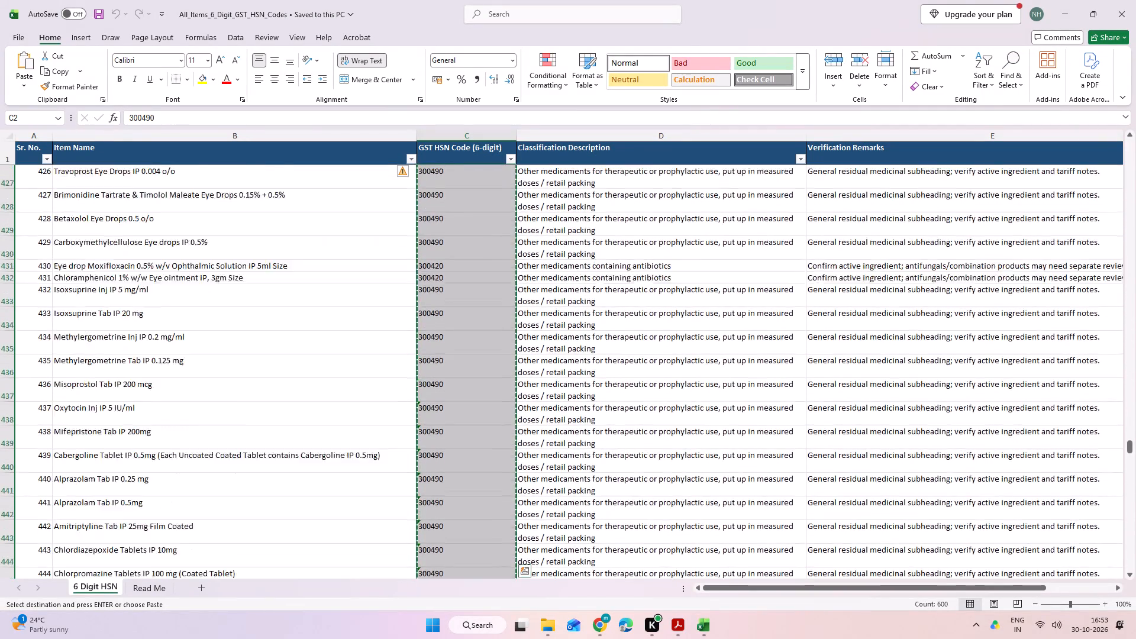
scroll(490, 553, "up", 6)
scroll(505, 495, "up", 10)
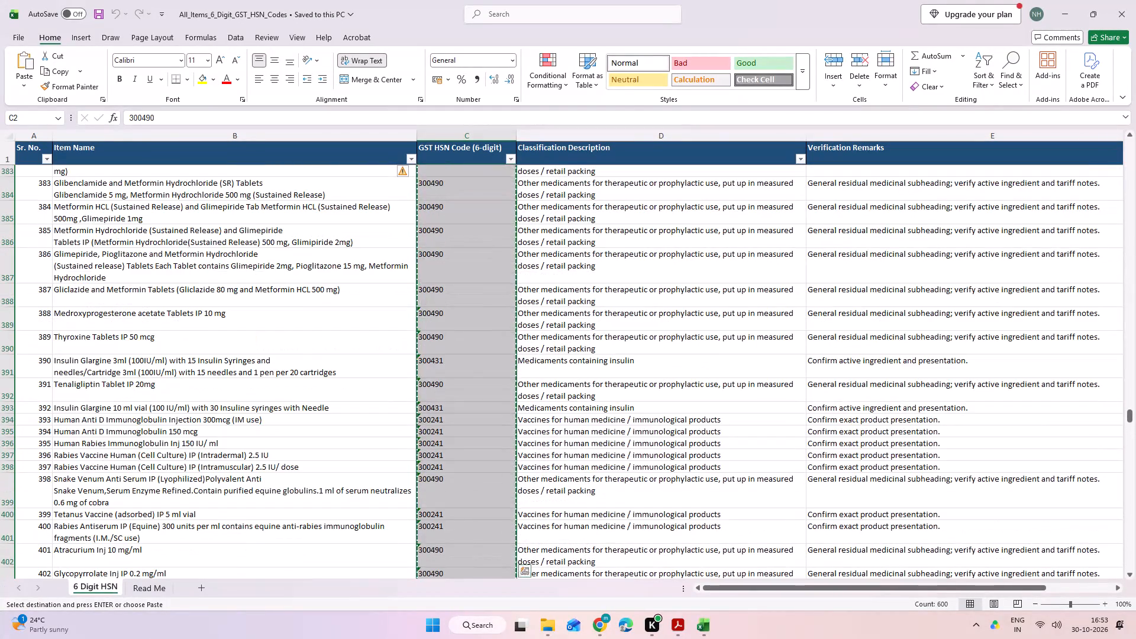
scroll(506, 493, "up", 12)
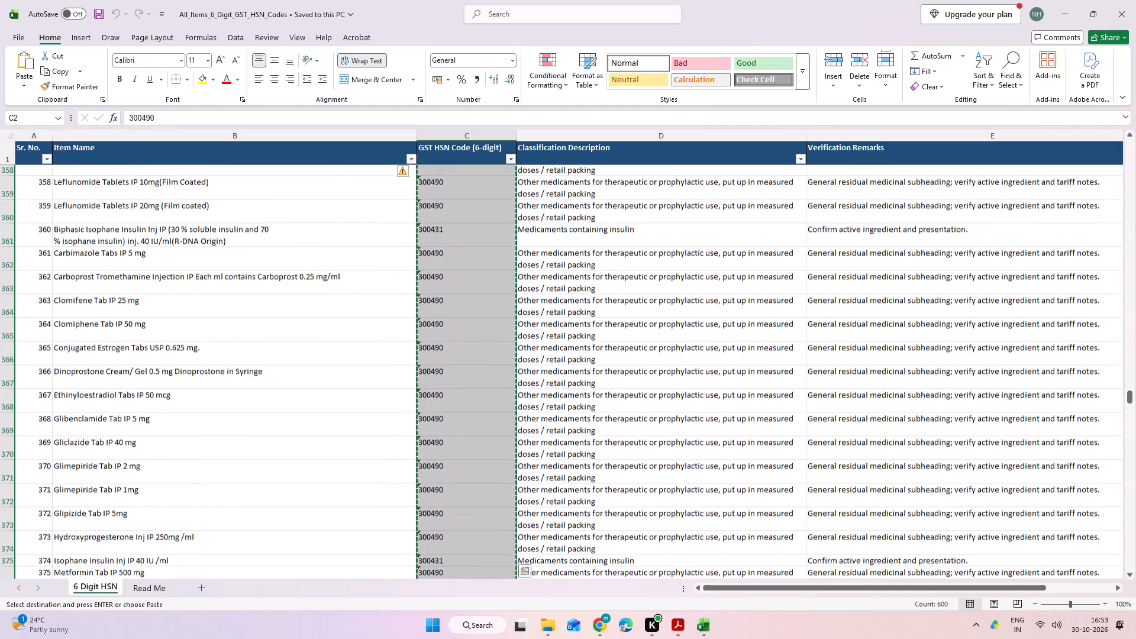
scroll(521, 492, "up", 20)
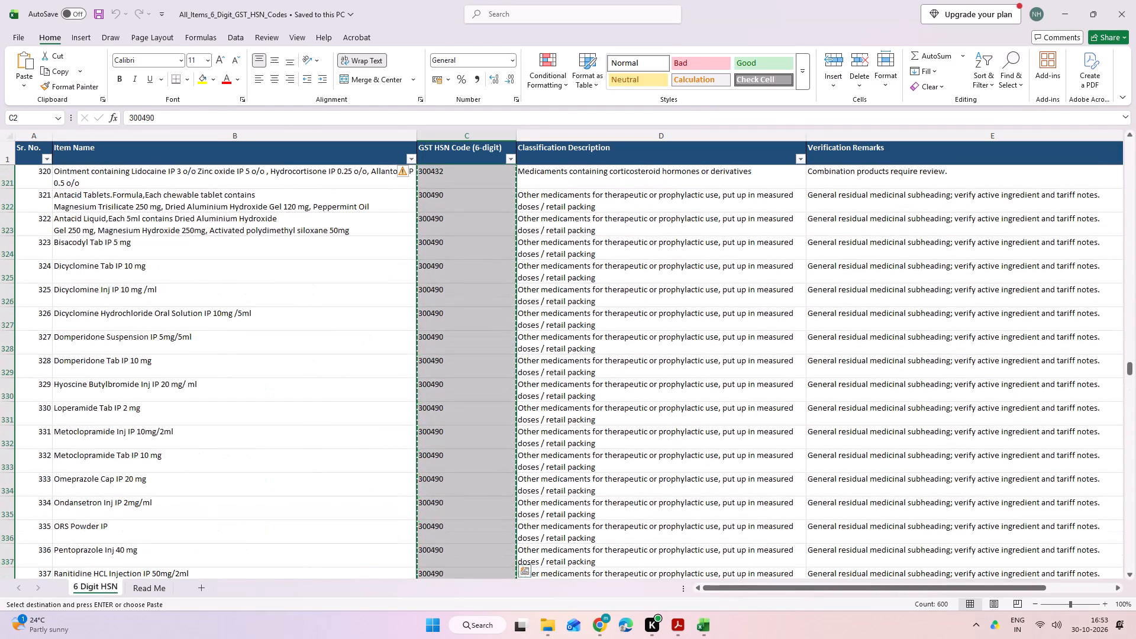
scroll(521, 492, "up", 20)
scroll(521, 492, "up", 9)
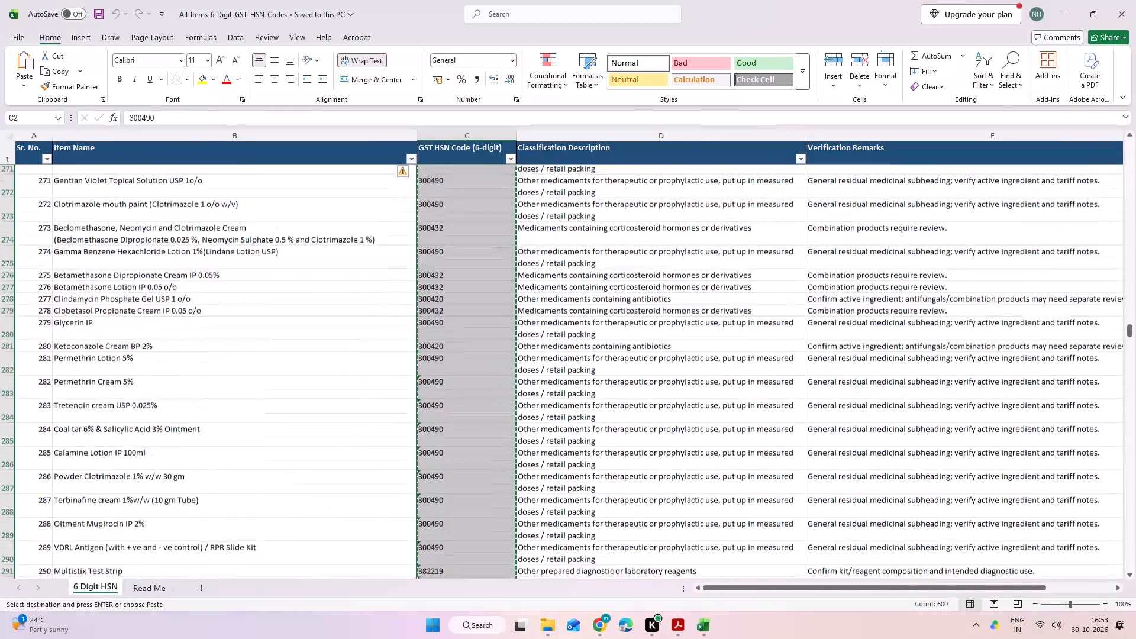
scroll(521, 492, "up", 20)
scroll(521, 492, "up", 9)
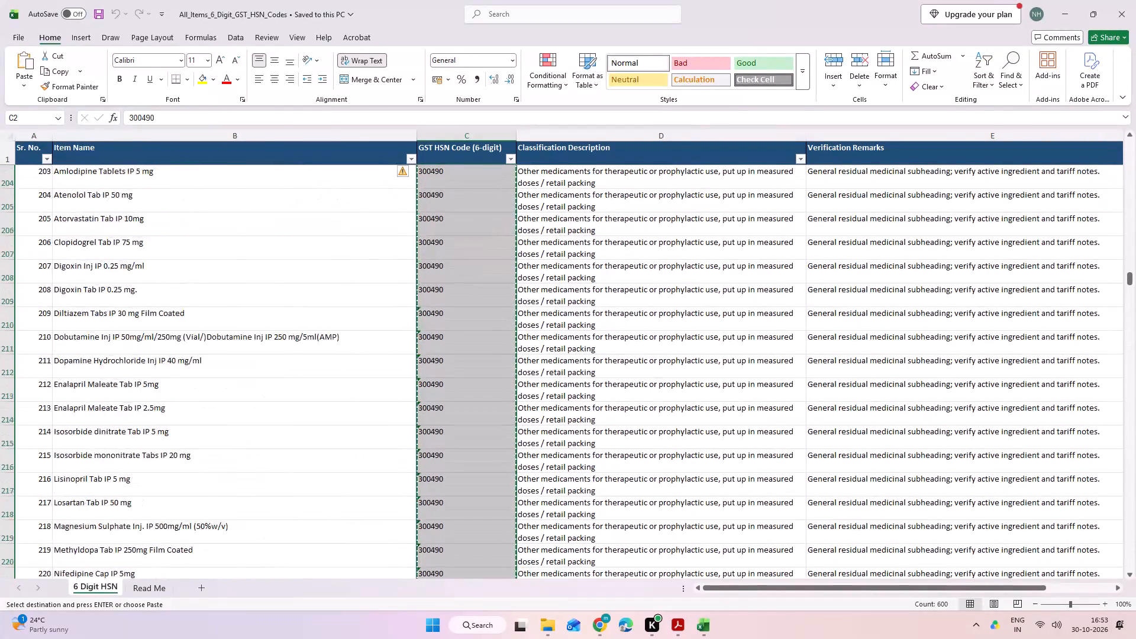
scroll(521, 492, "up", 20)
scroll(521, 492, "up", 9)
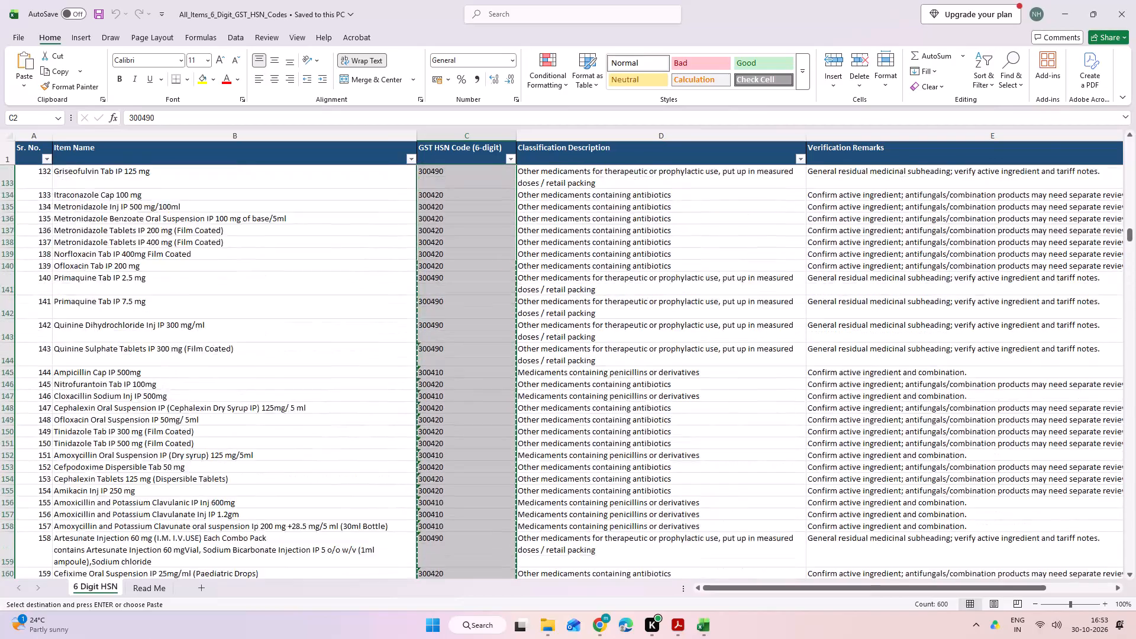
scroll(521, 492, "up", 20)
scroll(521, 492, "up", 9)
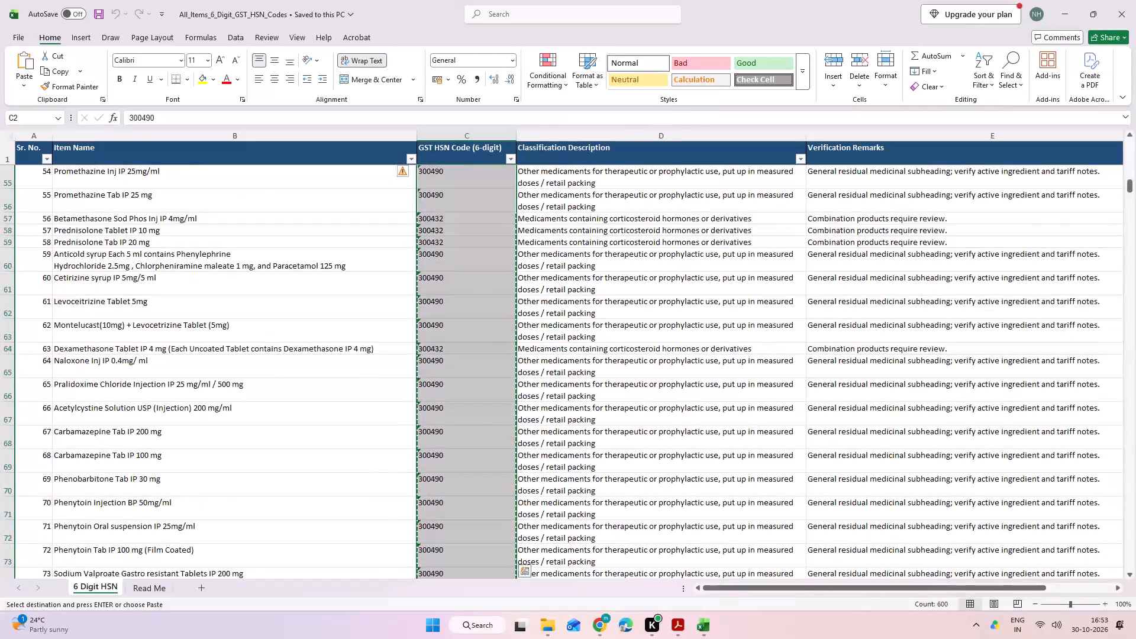
scroll(521, 492, "up", 20)
scroll(521, 492, "up", 9)
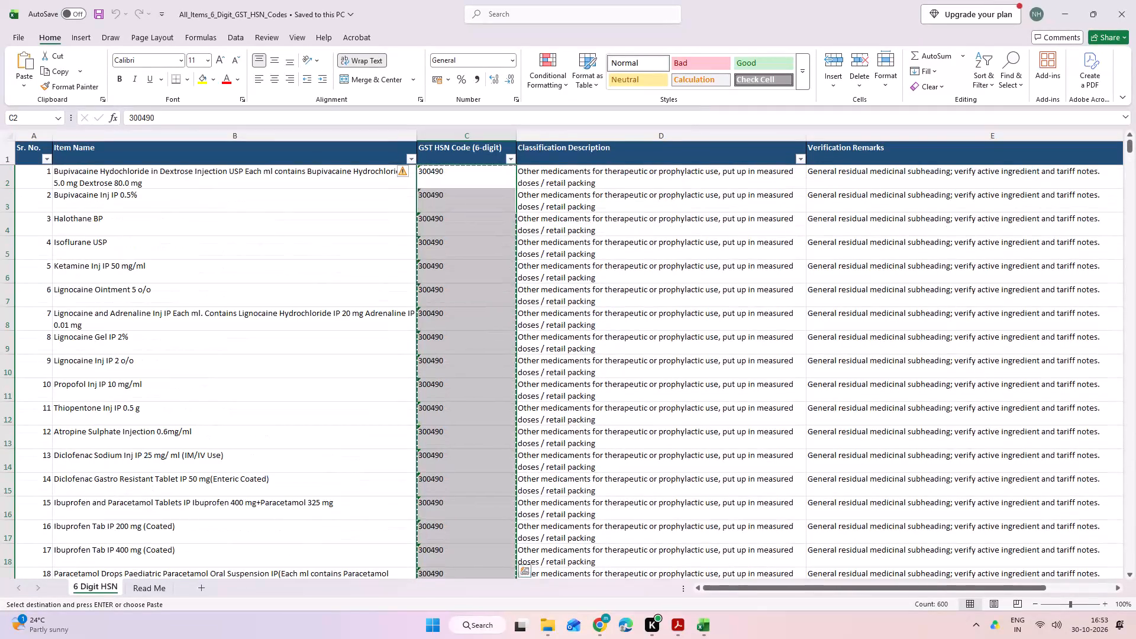
scroll(521, 492, "up", 2)
Switch to the Downloads folder in File Explorer and open the Item (5) file in Excel.
key("alt+Tab")
key("alt+Tab")
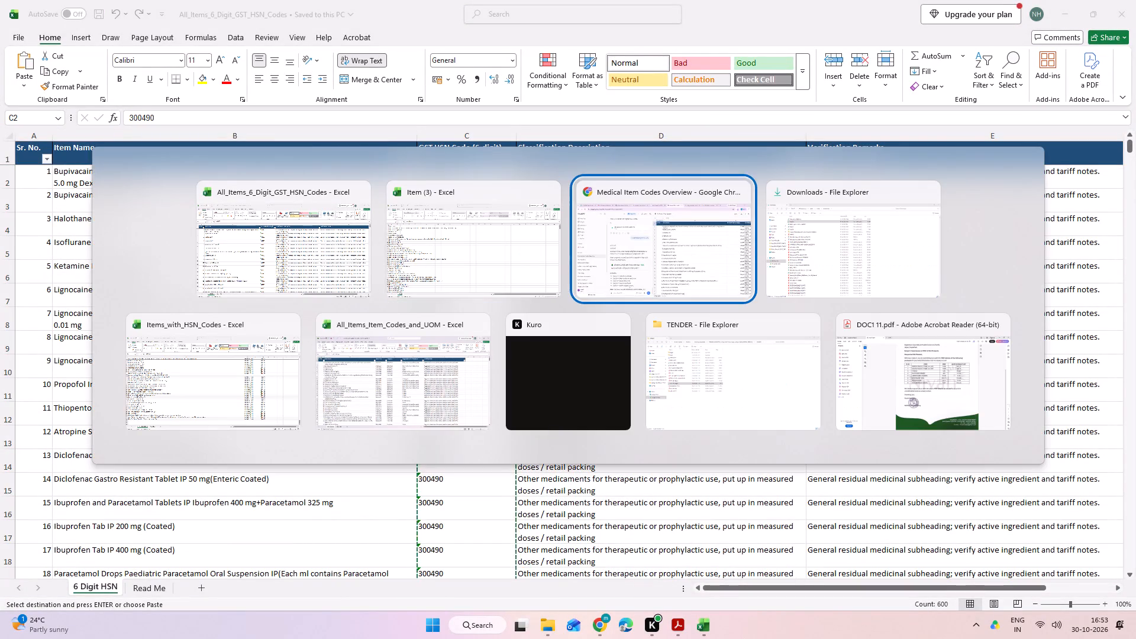
key("alt+Tab")
double_click(218, 120)
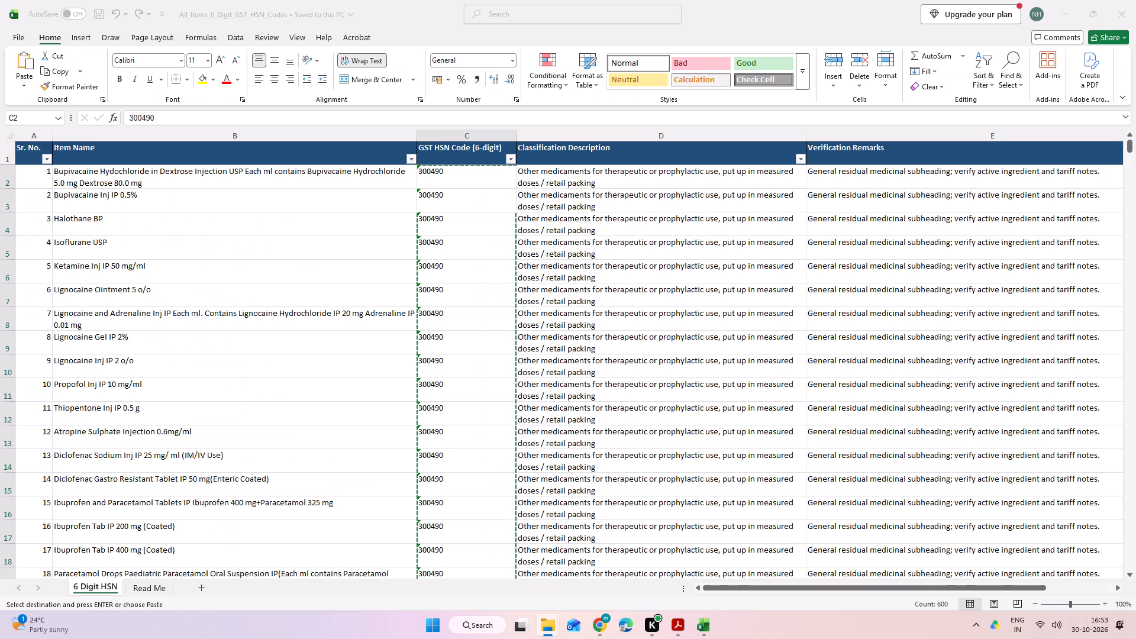
Switch to the Chrome window with the ChatGPT conversation and the 6-digit GST HSN workbook preview.
key("alt+Tab")
key("alt+Tab")
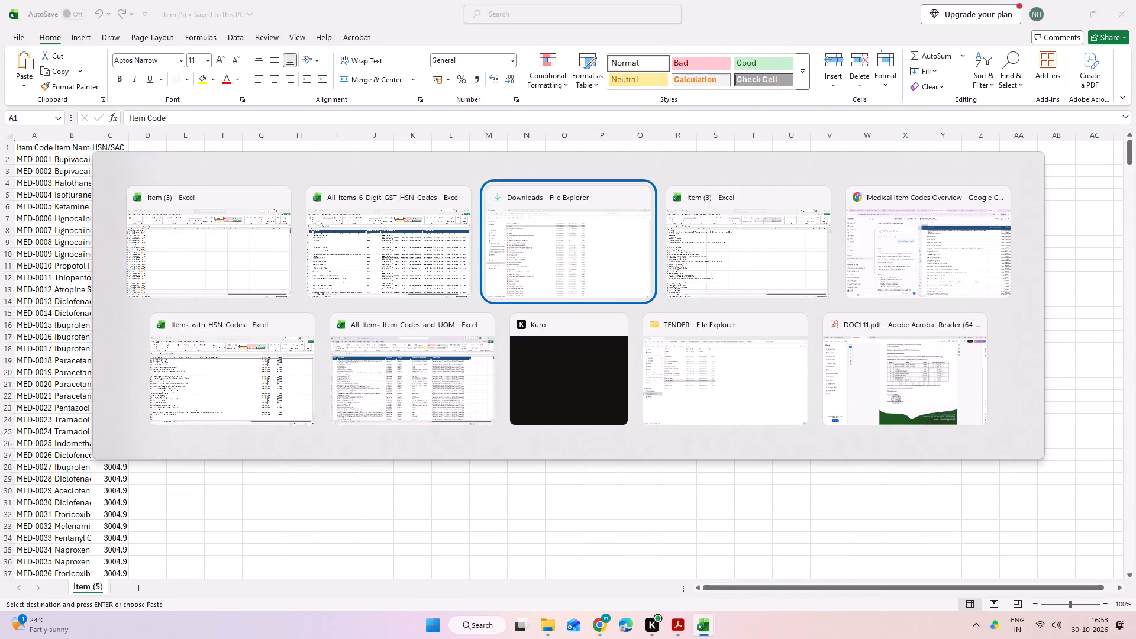
key("alt+Tab")
key("alt+Tab")
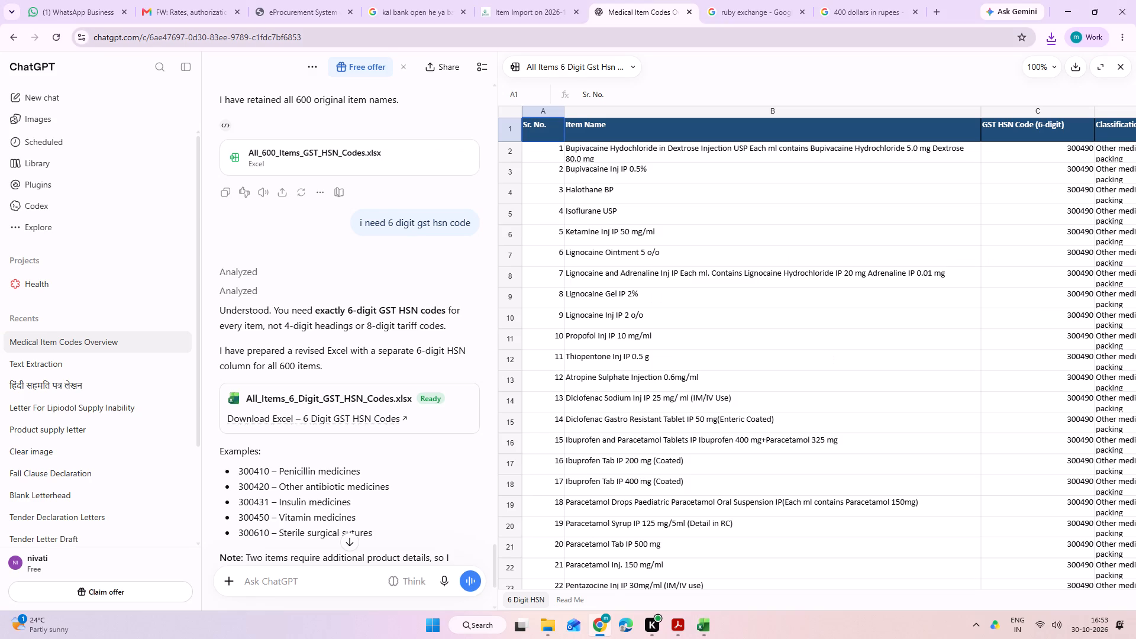